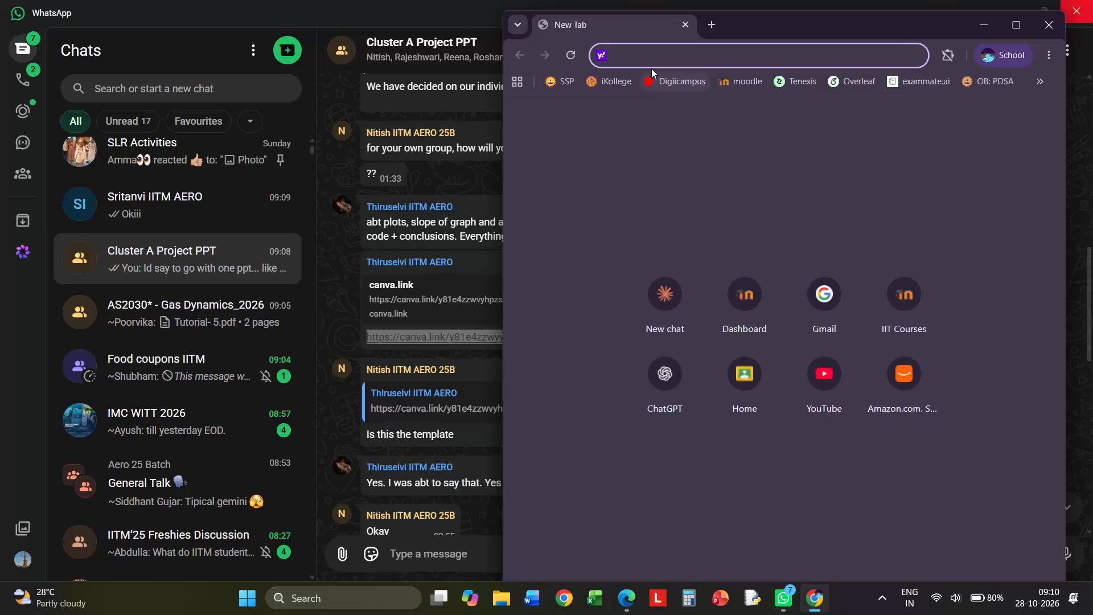
Open the copied Canva link of the Cluster A PPT in the browser and maximize the window.
right_click(650, 63)
left_click(703, 211)
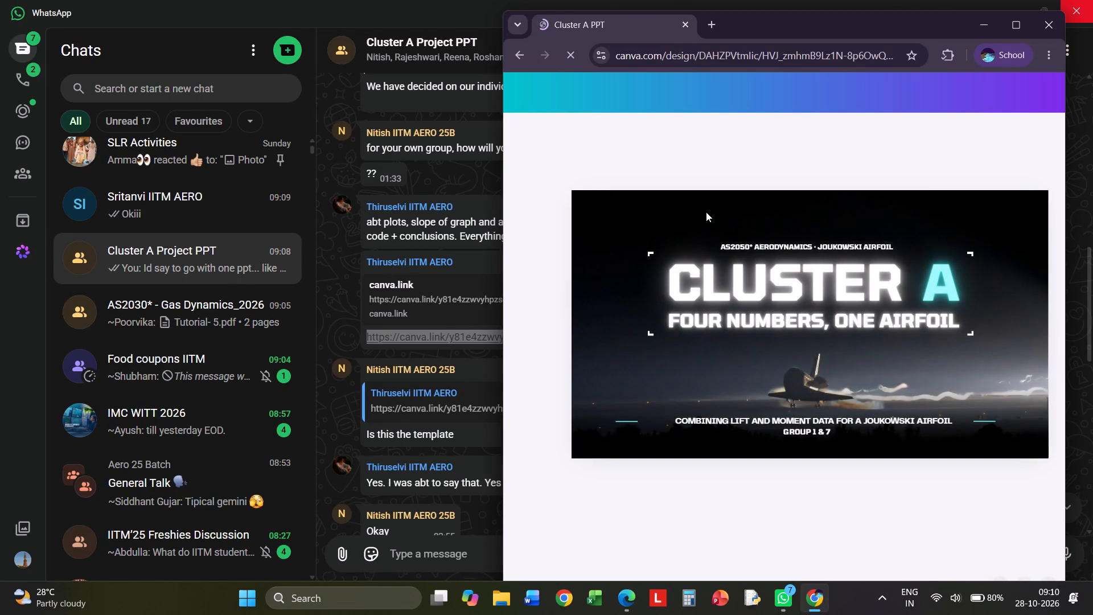
left_click(1018, 23)
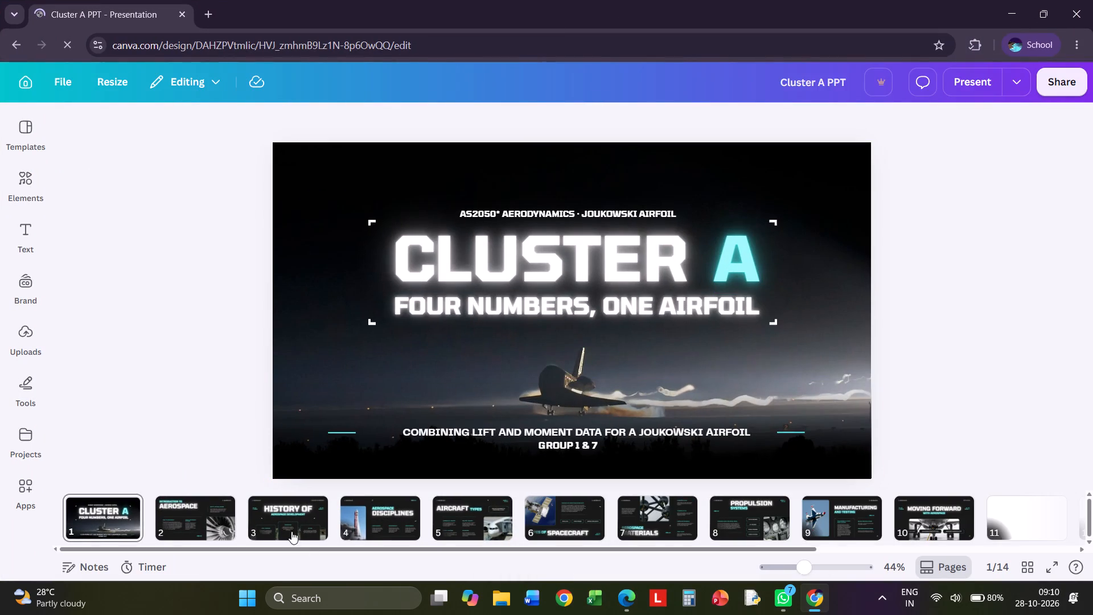
Look through the Cluster A PPT slides, from the title slide to the blank pages at the end, and return to page 1.
left_click(180, 530)
left_click(309, 515)
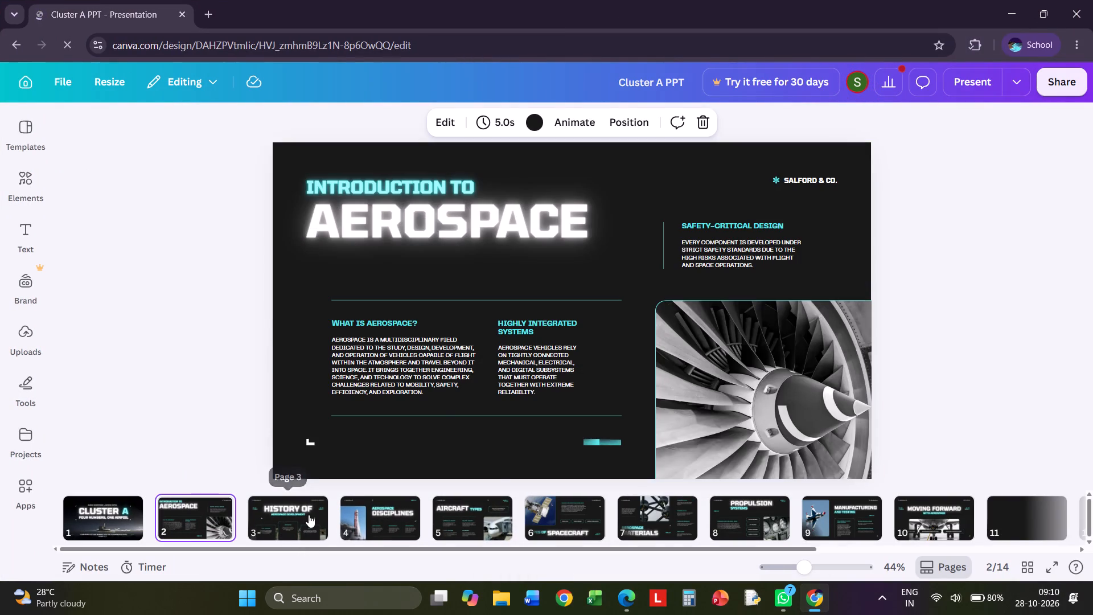
left_click(385, 515)
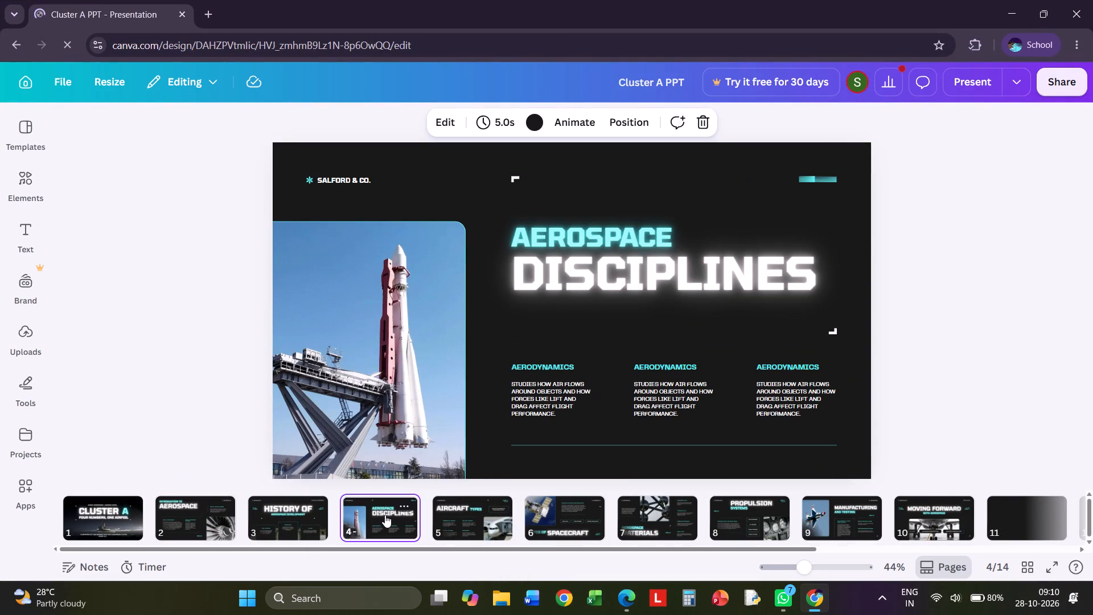
left_click(83, 510)
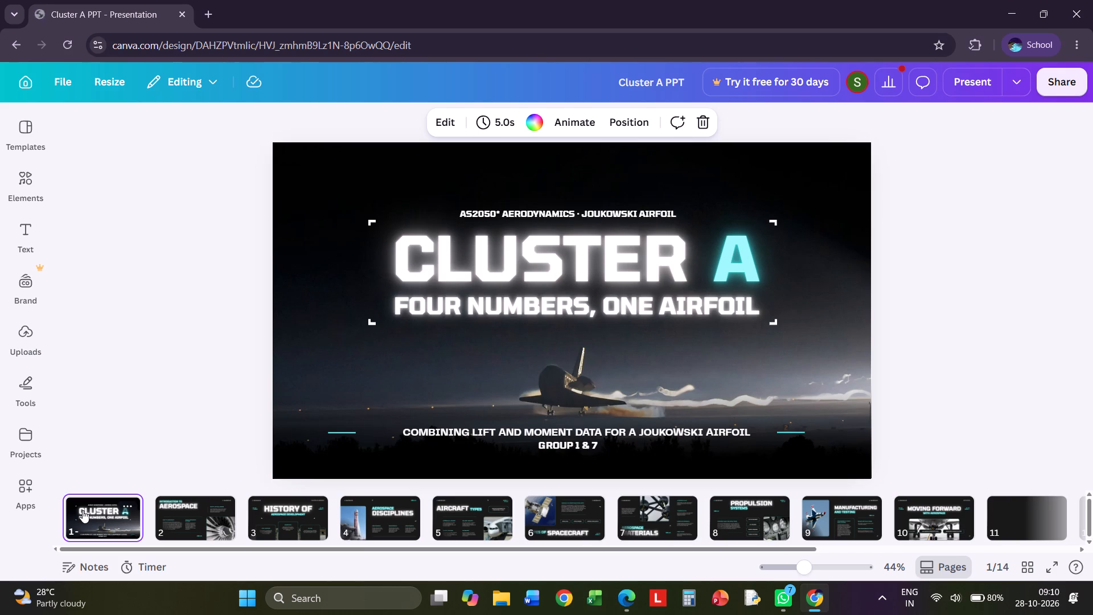
left_click(170, 524)
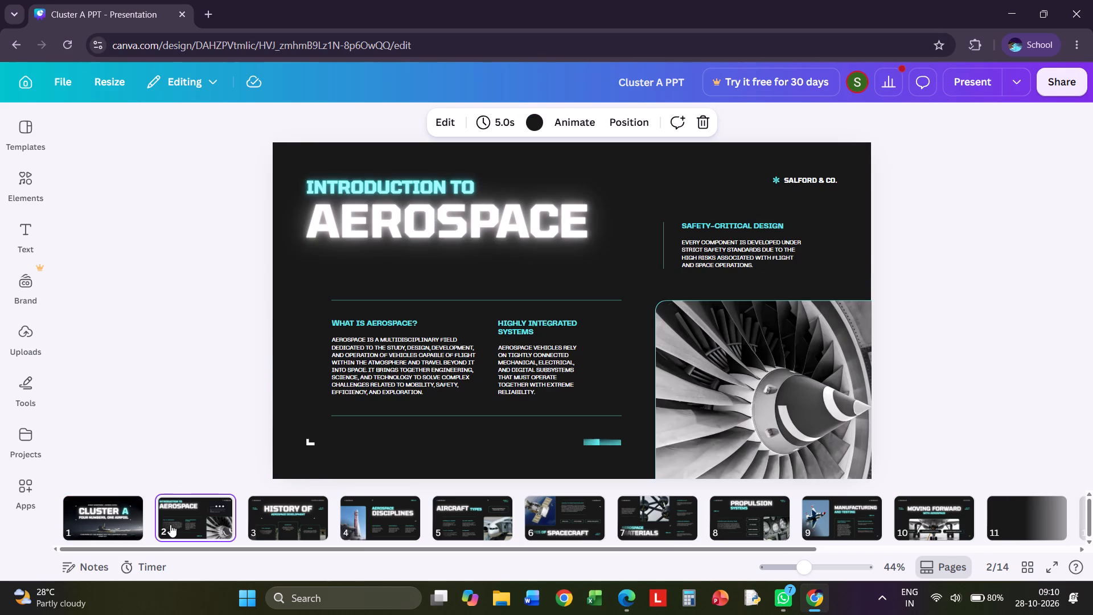
left_click(322, 528)
left_click(395, 527)
left_click(488, 523)
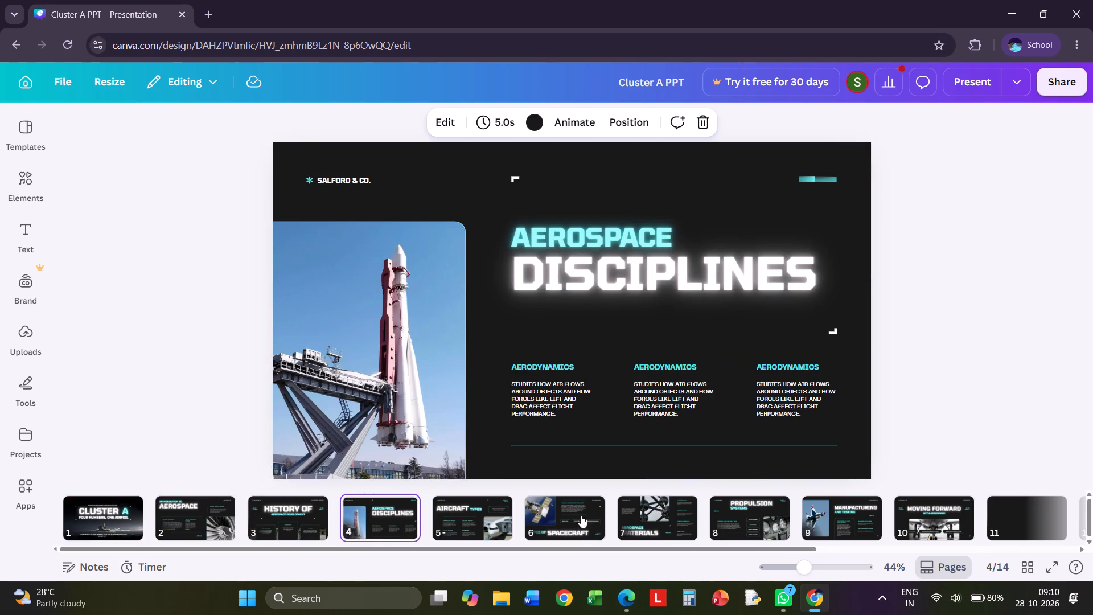
left_click_drag(791, 548, 1042, 548)
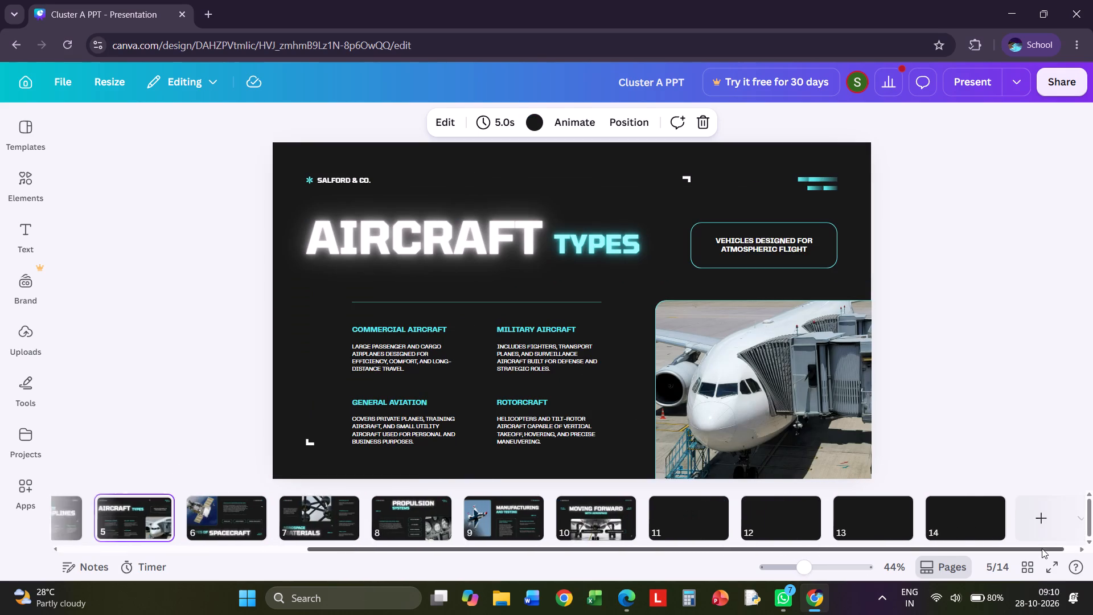
left_click_drag(1042, 548, 0, 598)
left_click(108, 510)
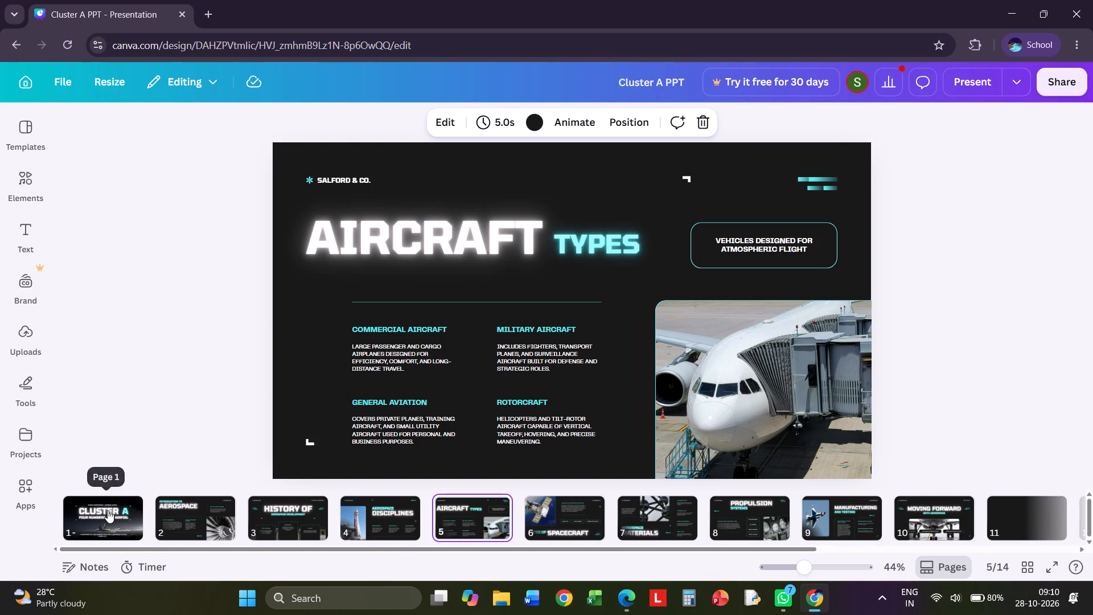
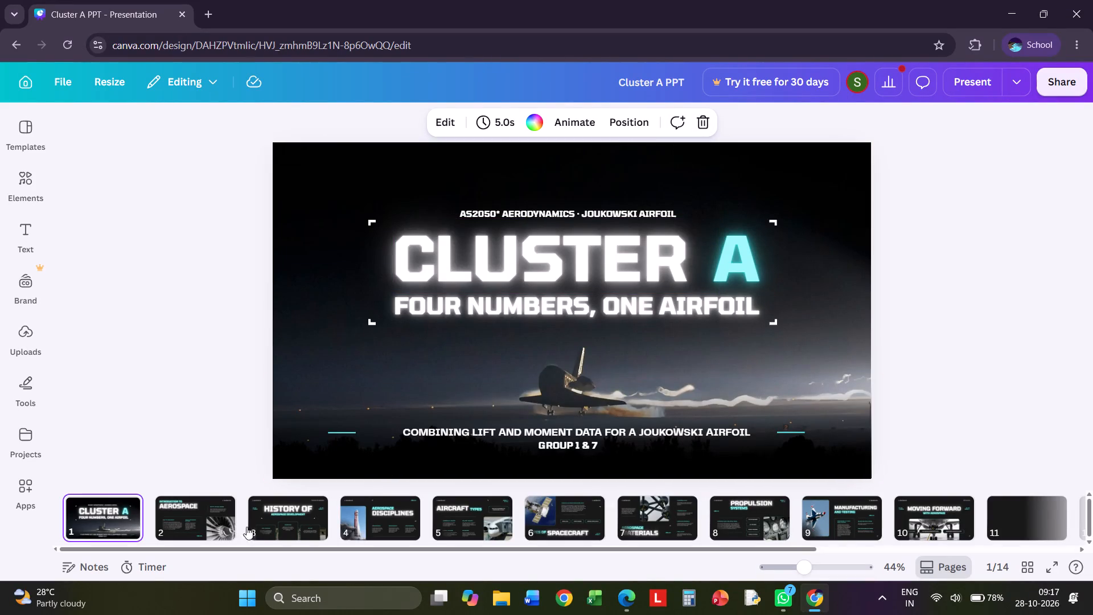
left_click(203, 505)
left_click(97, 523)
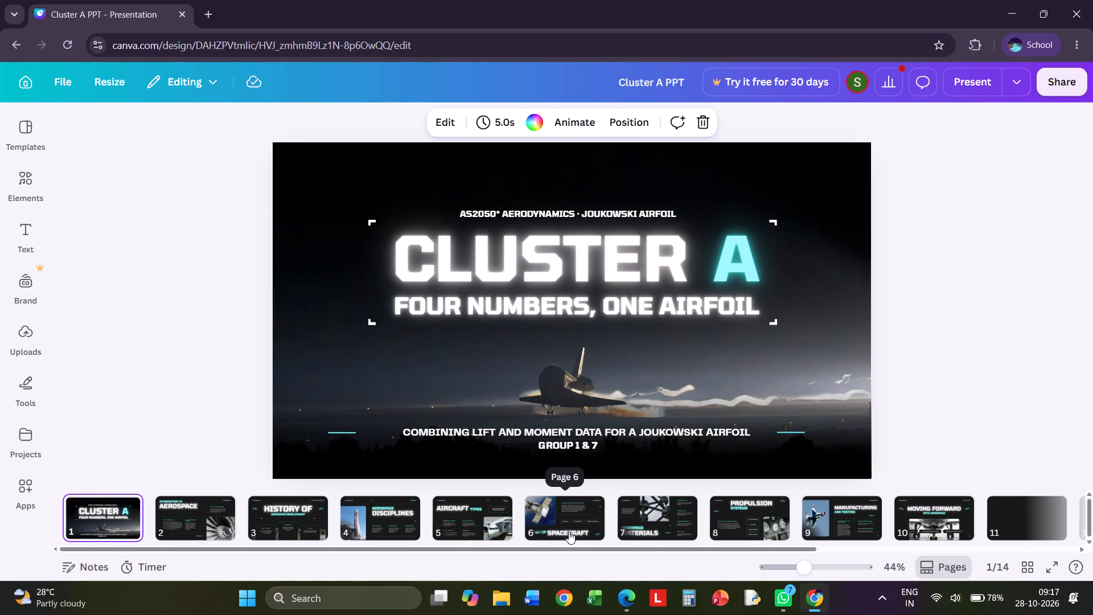
Switch to the AS2050 Assignment 2 Part B group work PDF in Edge to check the Presentation section's requirements.
left_click(615, 602)
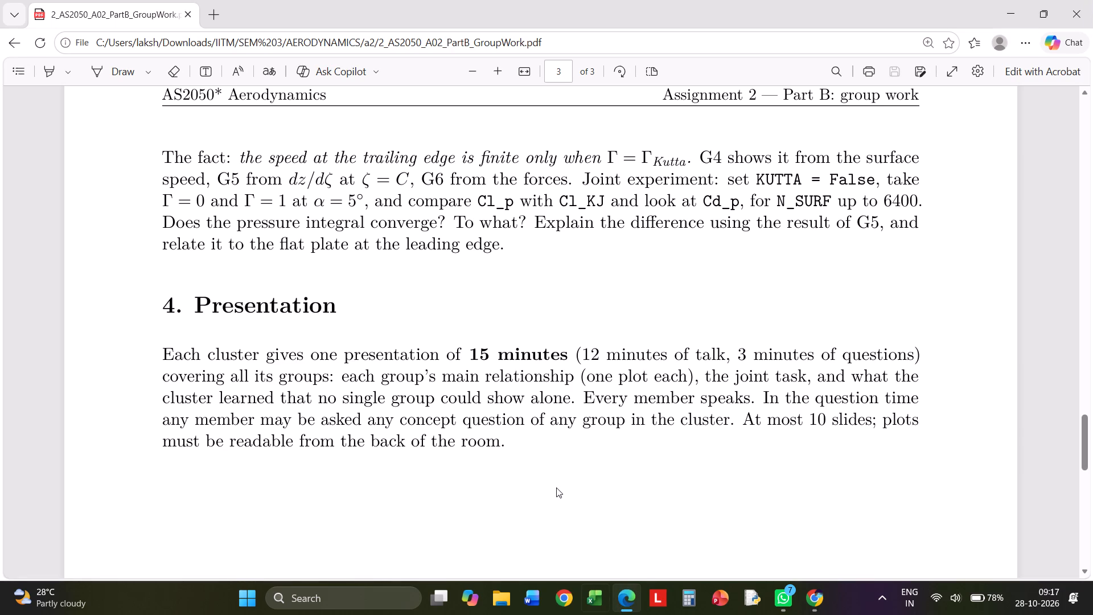
Review the cluster table and the joint task descriptions for Clusters A, B and C in the group work assignment.
scroll(558, 478, "up", 8)
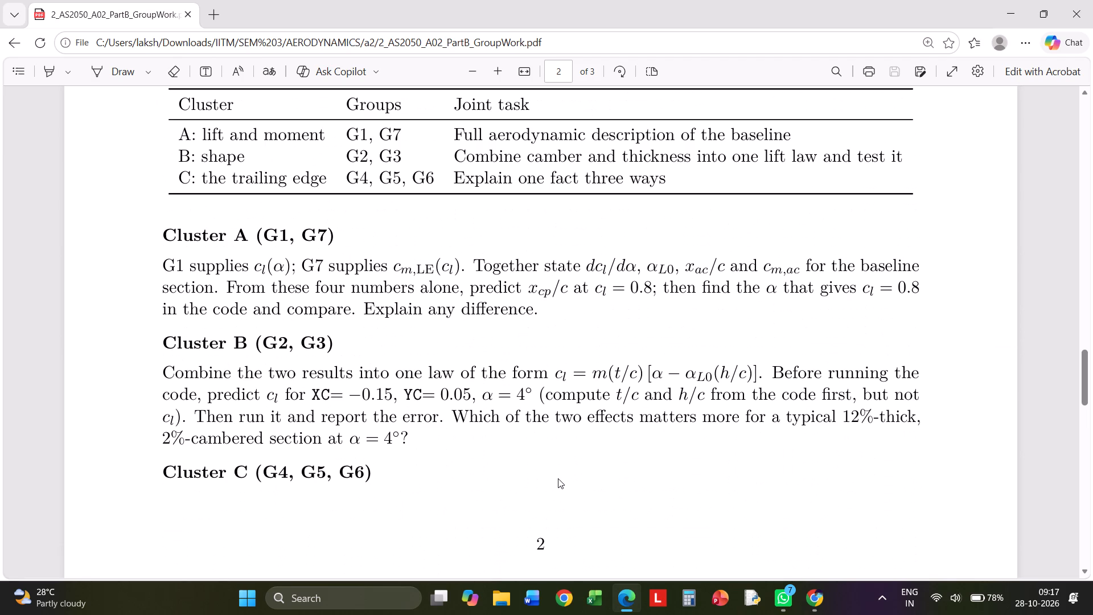
Switch to the Cluster A PPT in Canva, recheck the Cluster A task in the assignment PDF, and view the presentation's first two slides.
left_click(993, 11)
left_click(1004, 13)
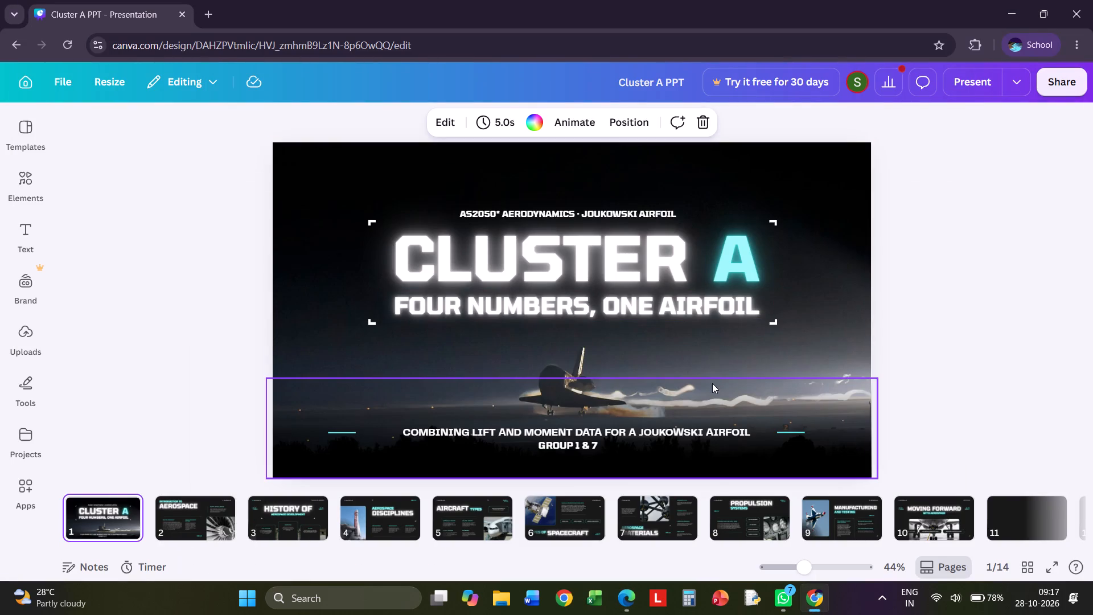
left_click(623, 595)
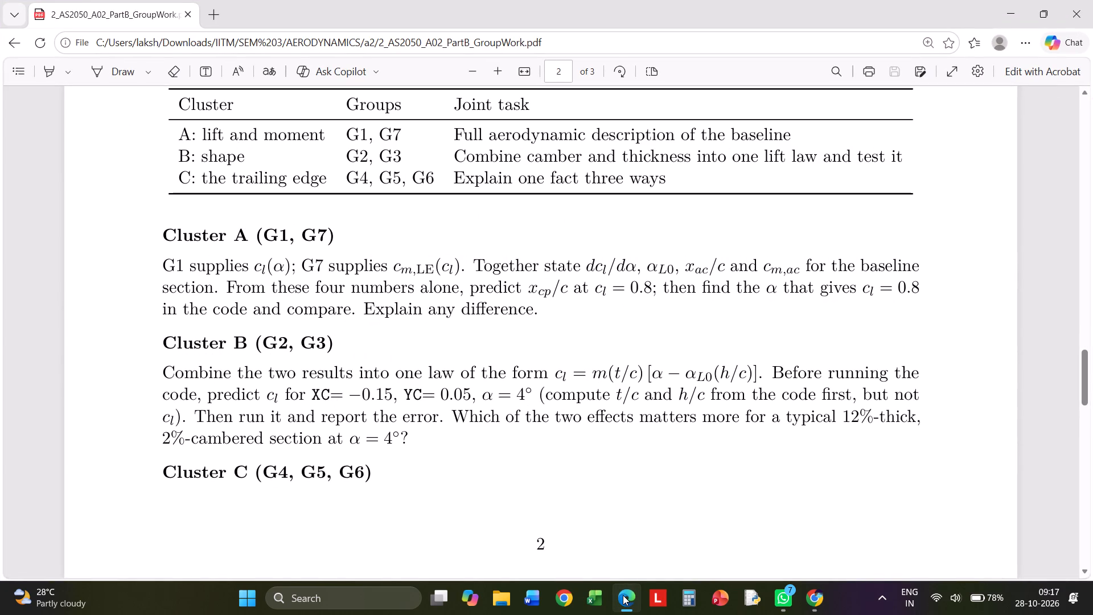
left_click(623, 595)
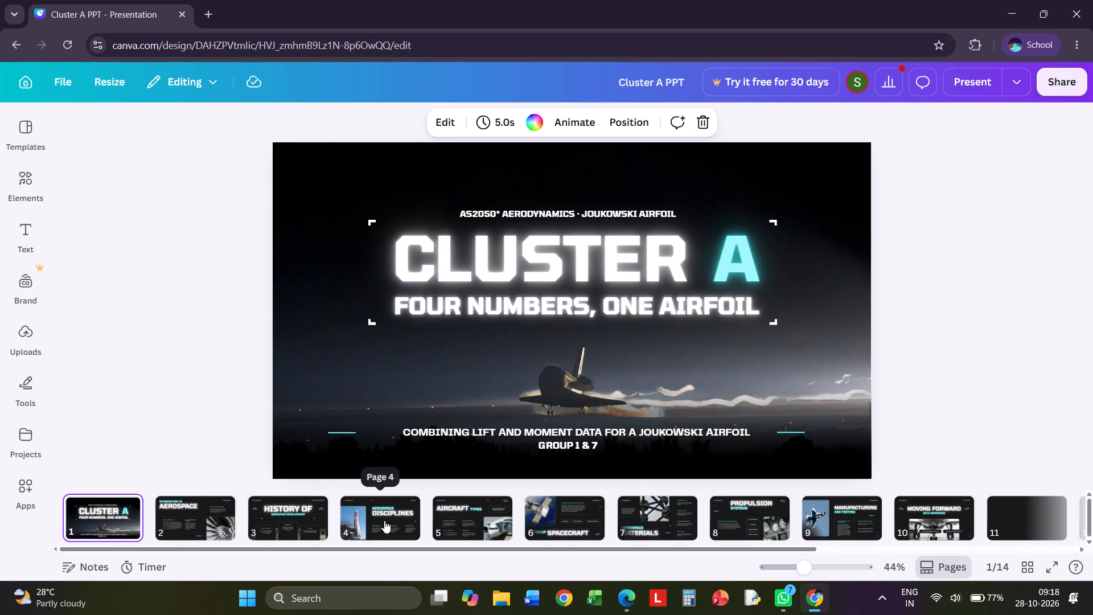
left_click(208, 519)
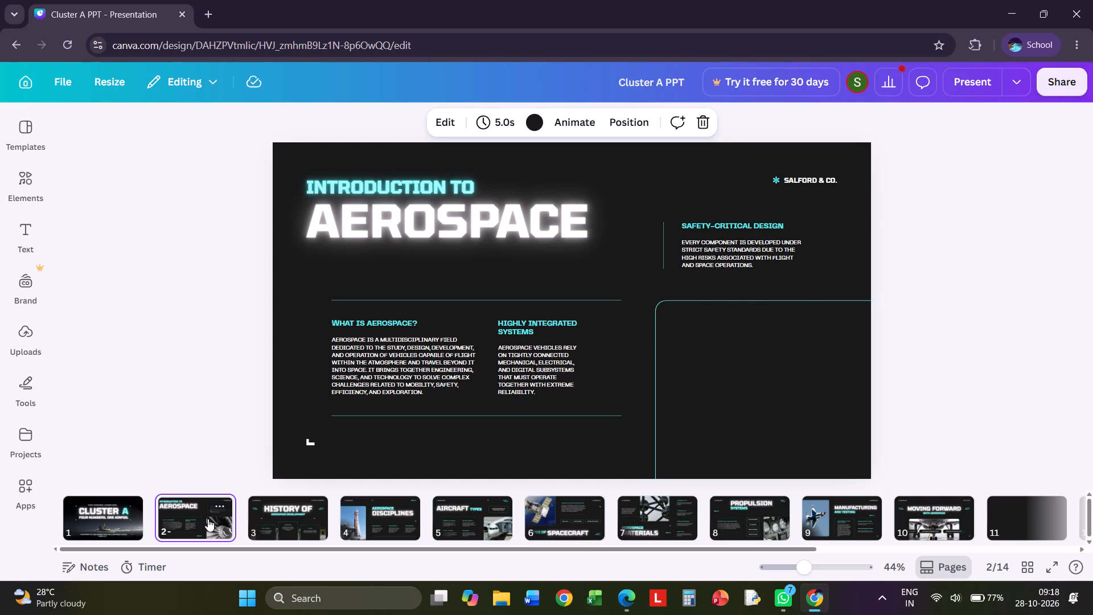
left_click(118, 519)
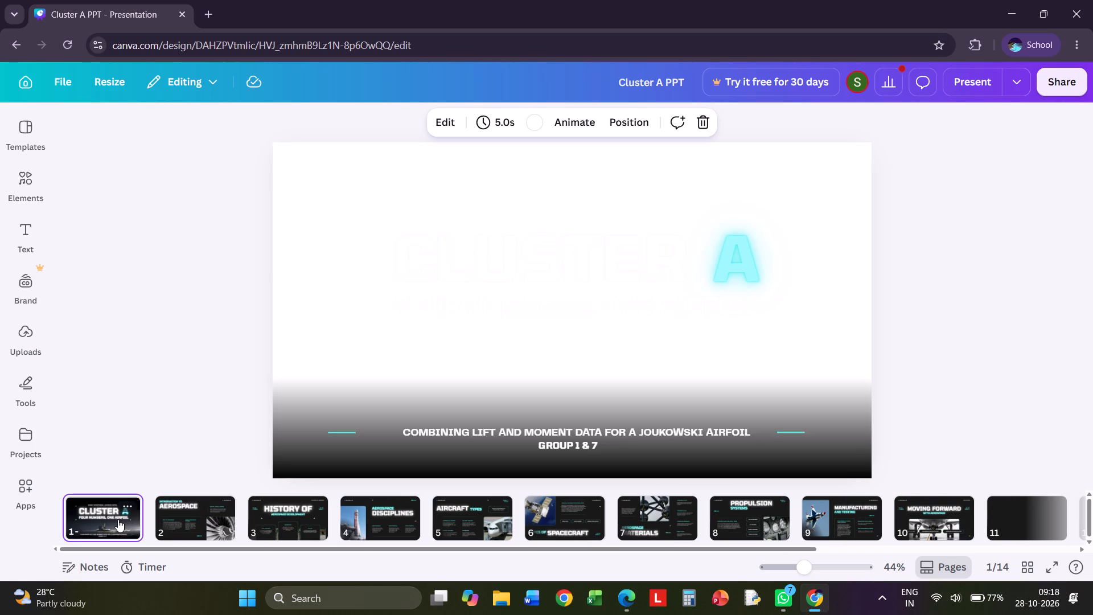
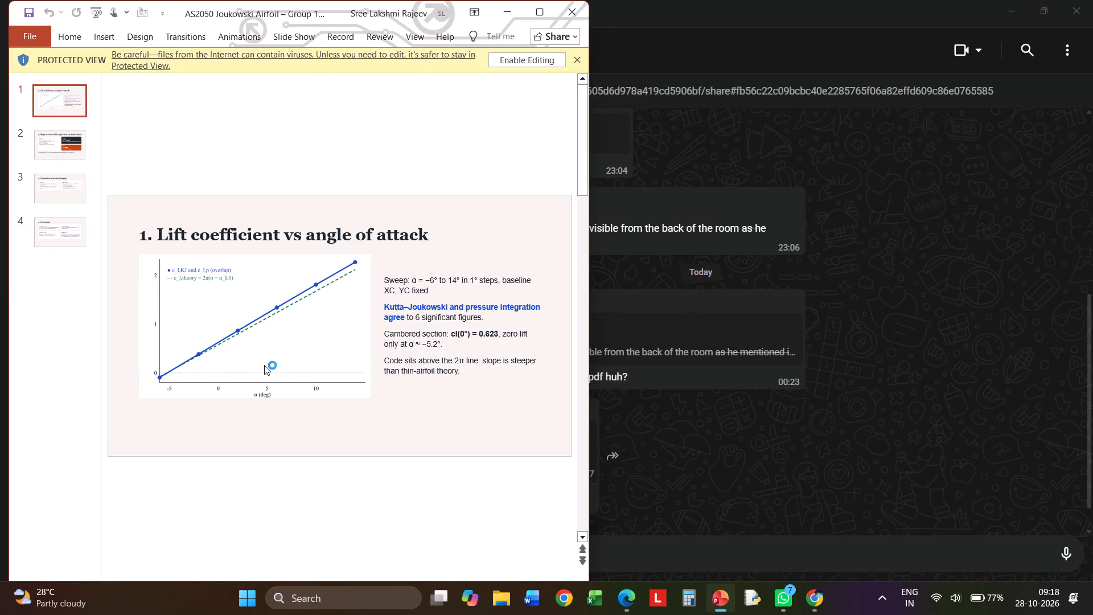
Review all four slides of the AS2050 Joukowski Airfoil group presentation in PowerPoint, from the lift coefficient plot through to the inferences.
left_click(76, 157)
left_click(68, 181)
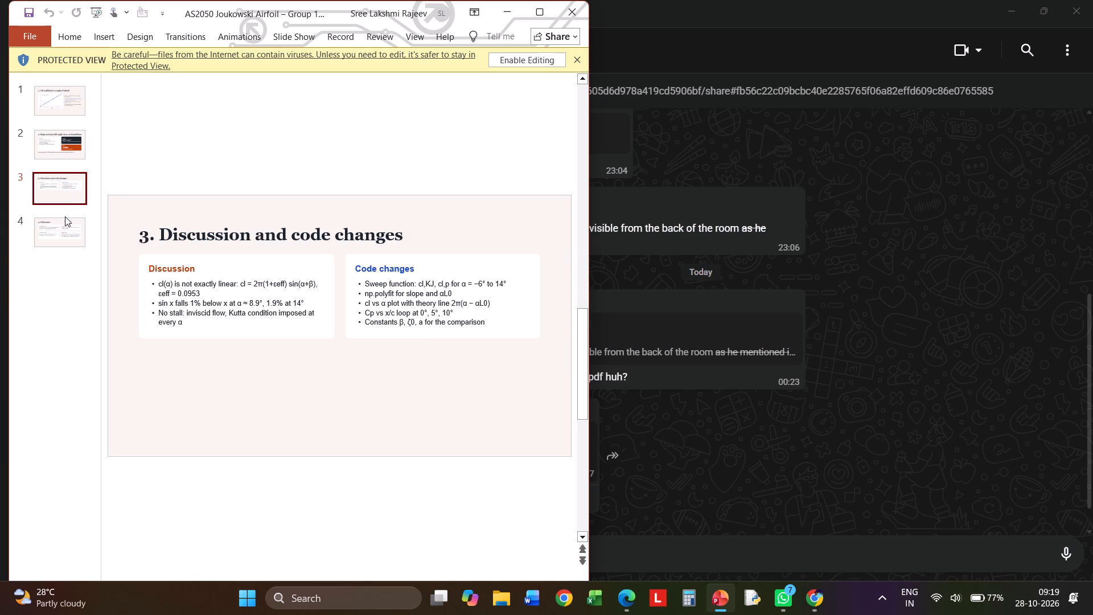
left_click(64, 228)
left_click(56, 105)
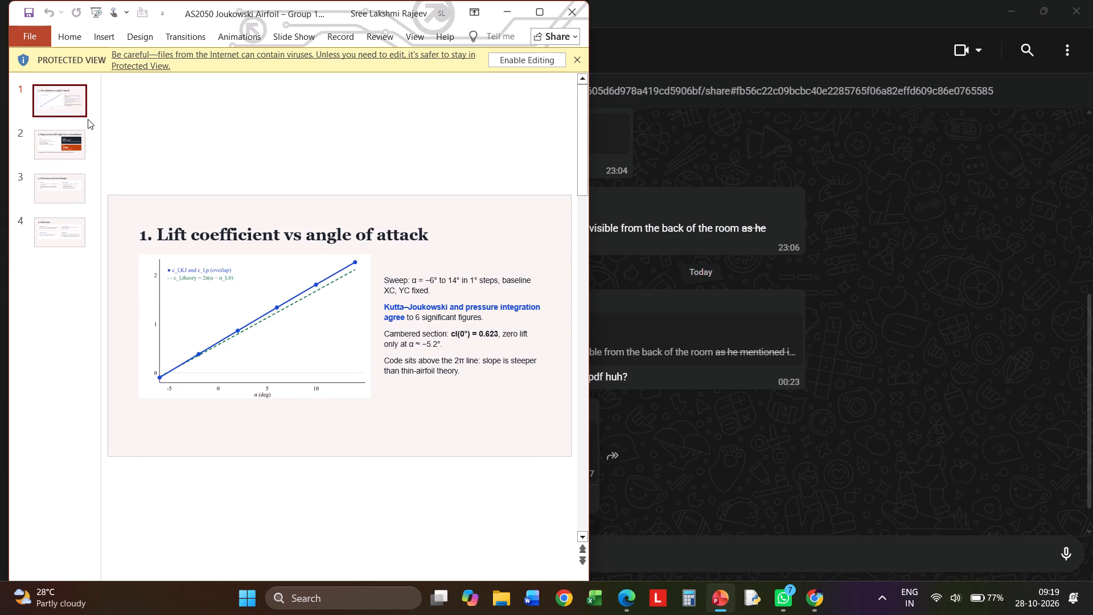
left_click(635, 597)
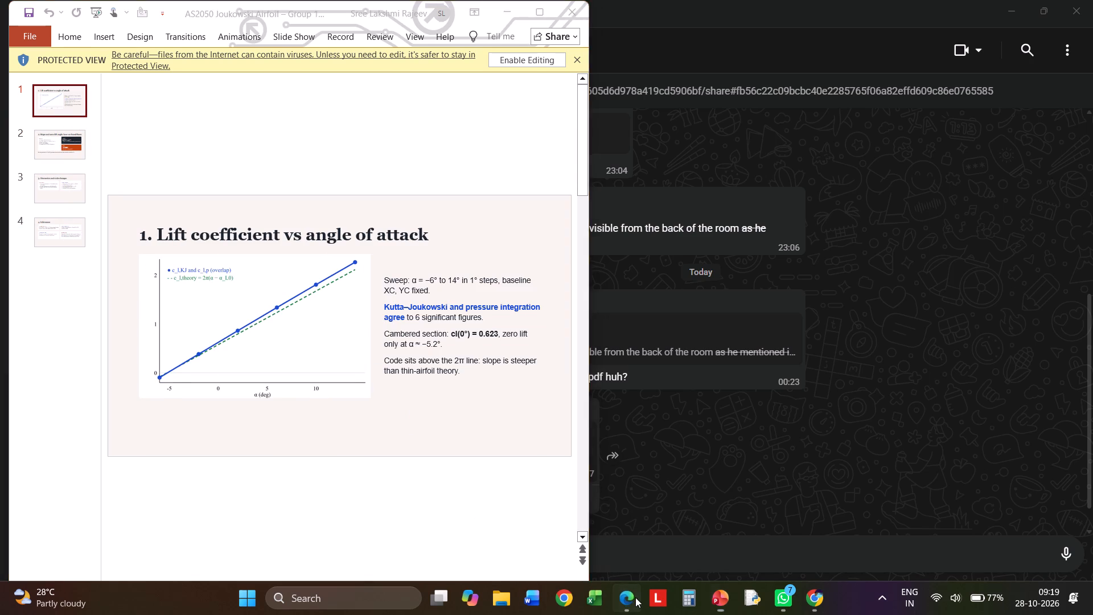
left_click(635, 597)
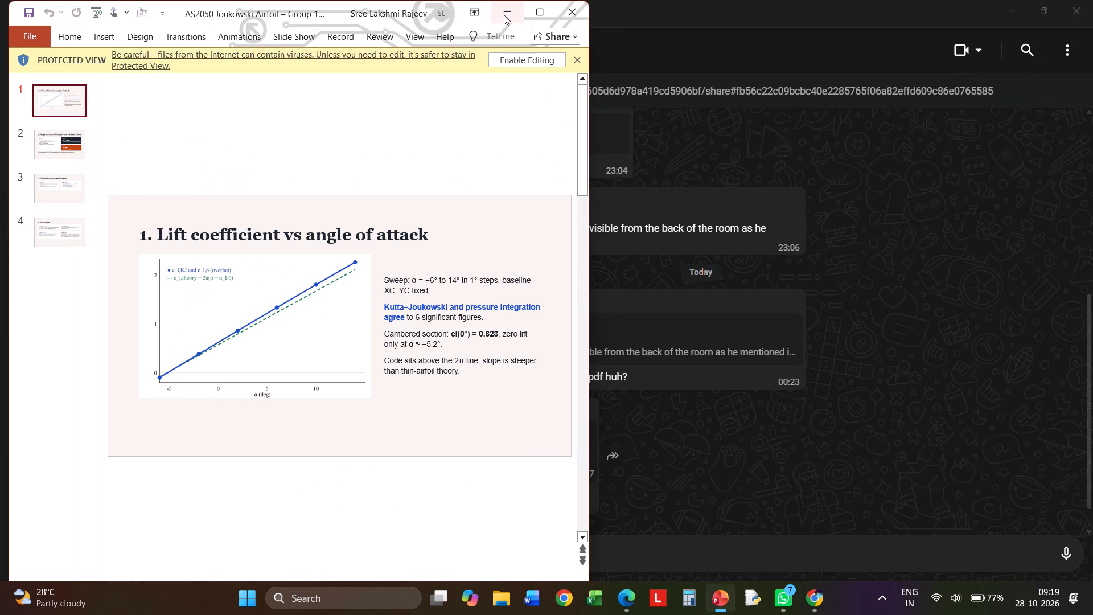
left_click(67, 135)
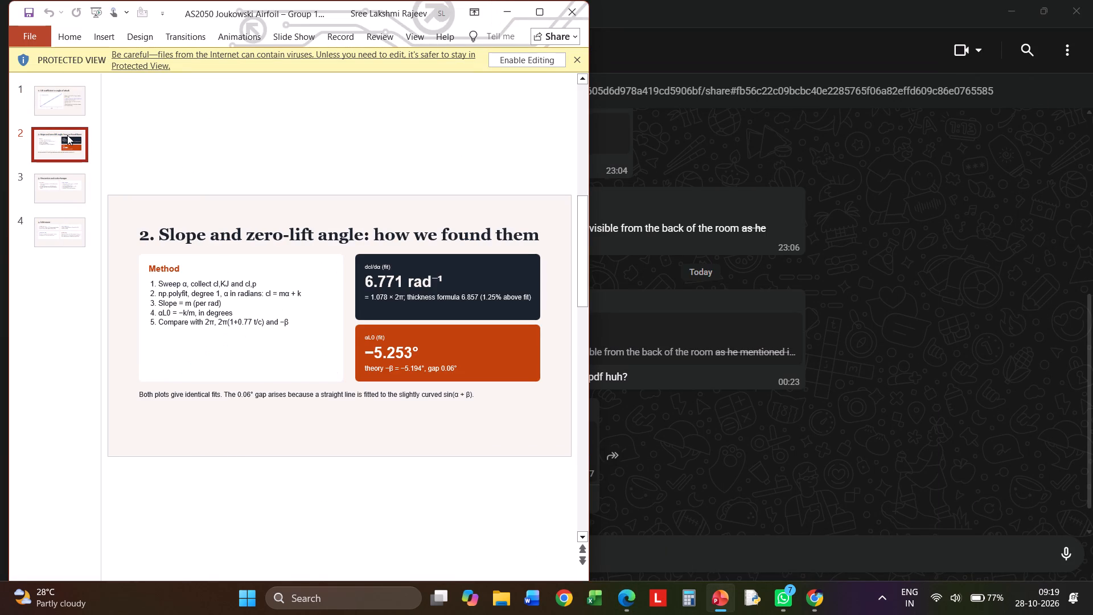
left_click(62, 193)
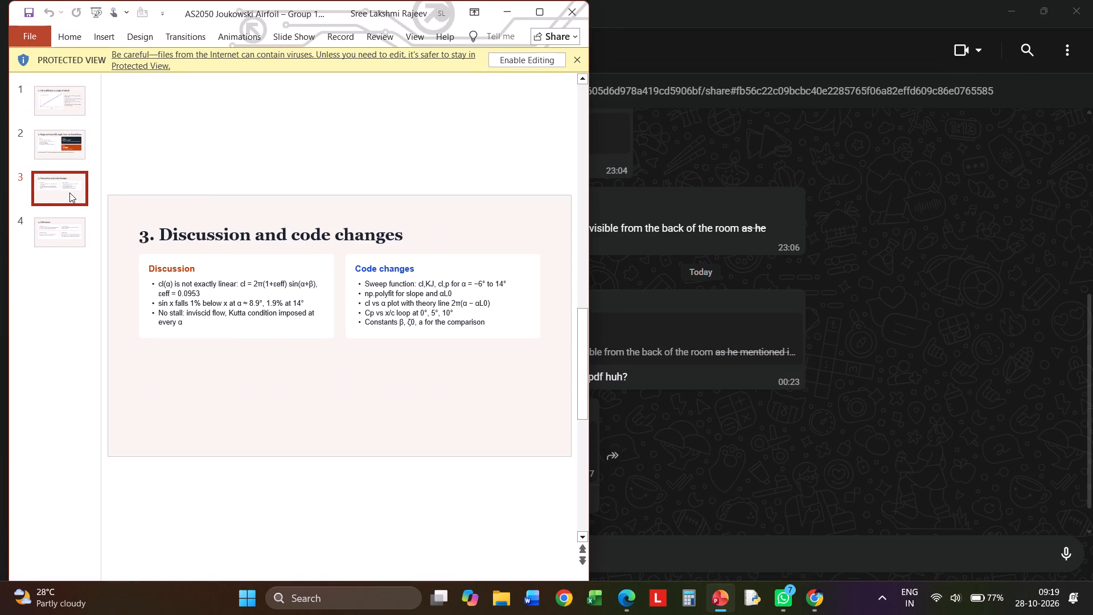
left_click(71, 239)
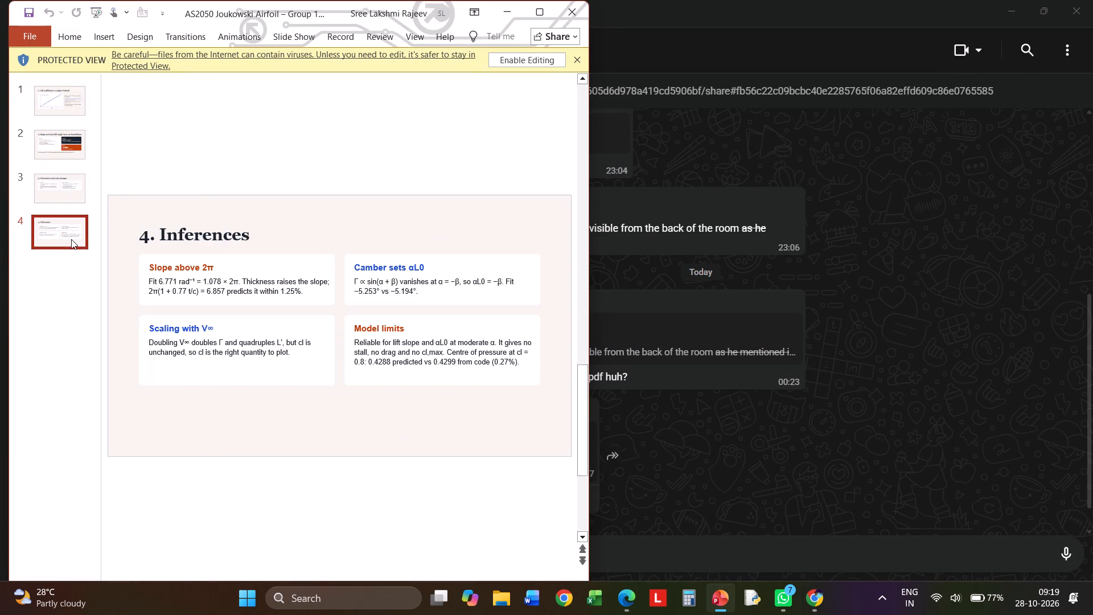
left_click(66, 109)
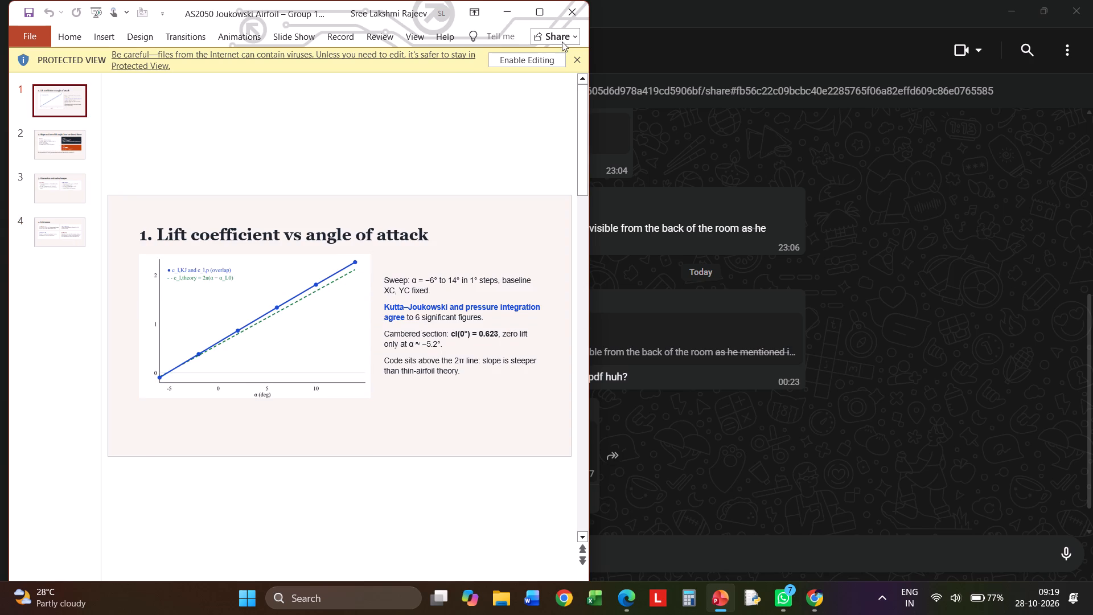
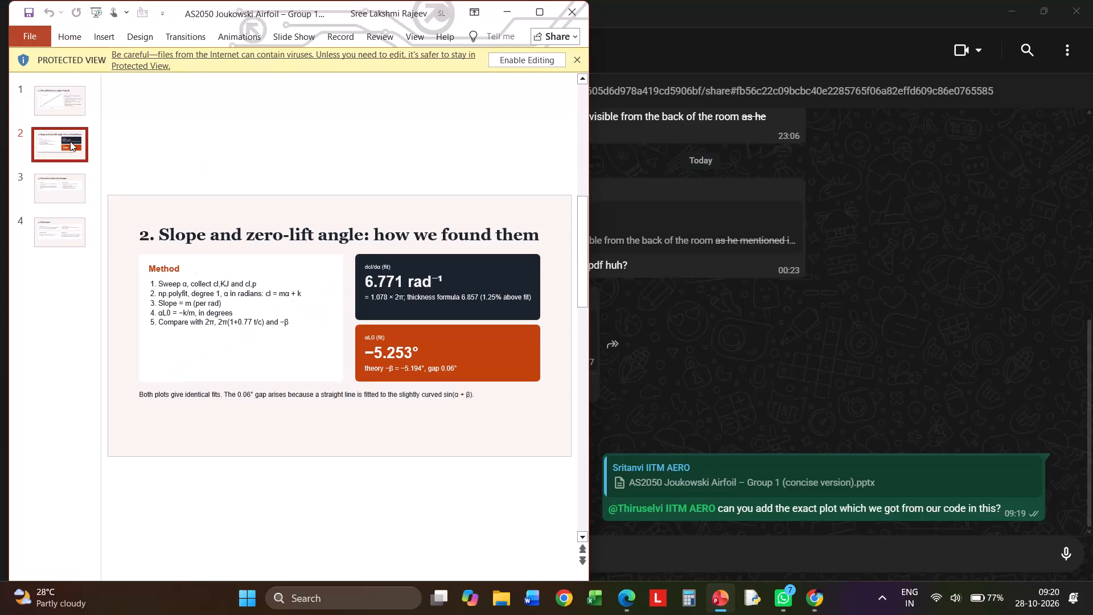
Review the discussion and code changes slide and the inferences slide, and return to the lift coefficient vs angle of attack slide.
left_click(58, 177)
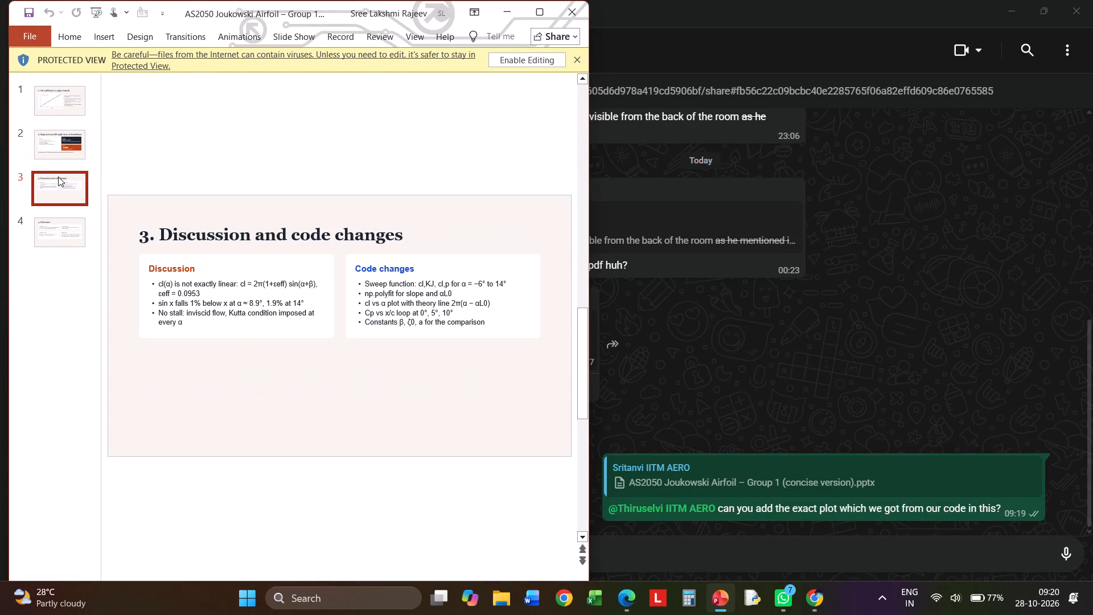
left_click(65, 259)
left_click(56, 229)
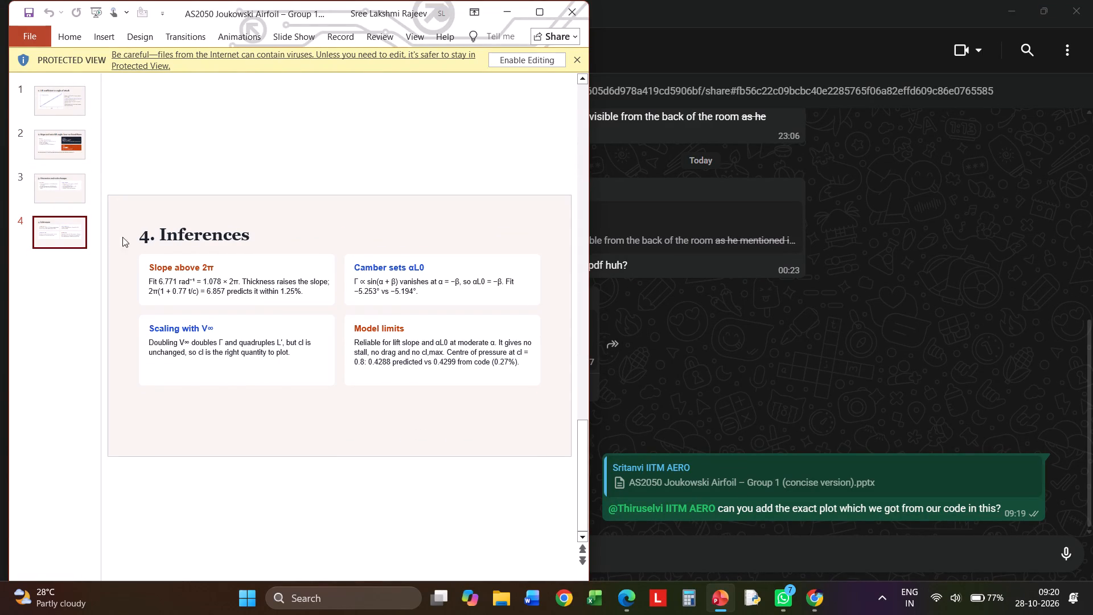
scroll(347, 356, "up", 6)
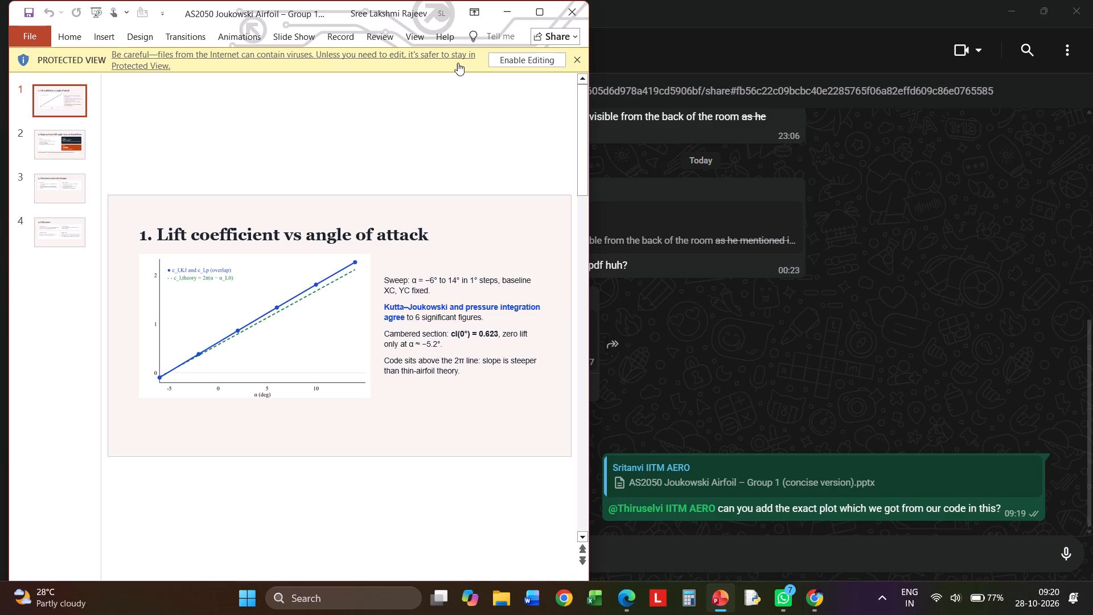
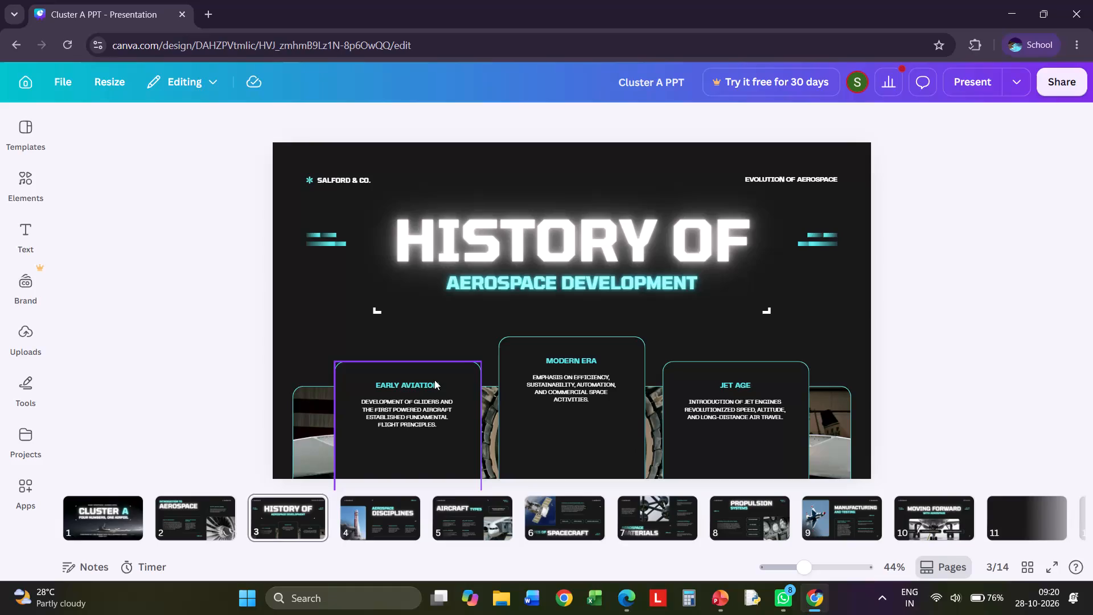
scroll(434, 380, "down", 1)
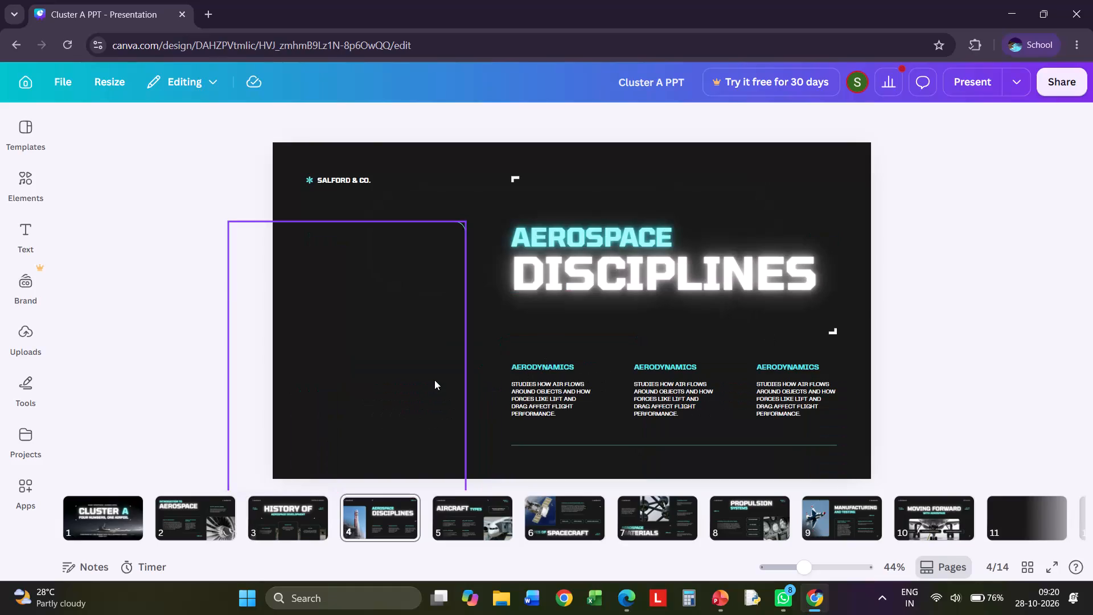
scroll(434, 380, "down", 1)
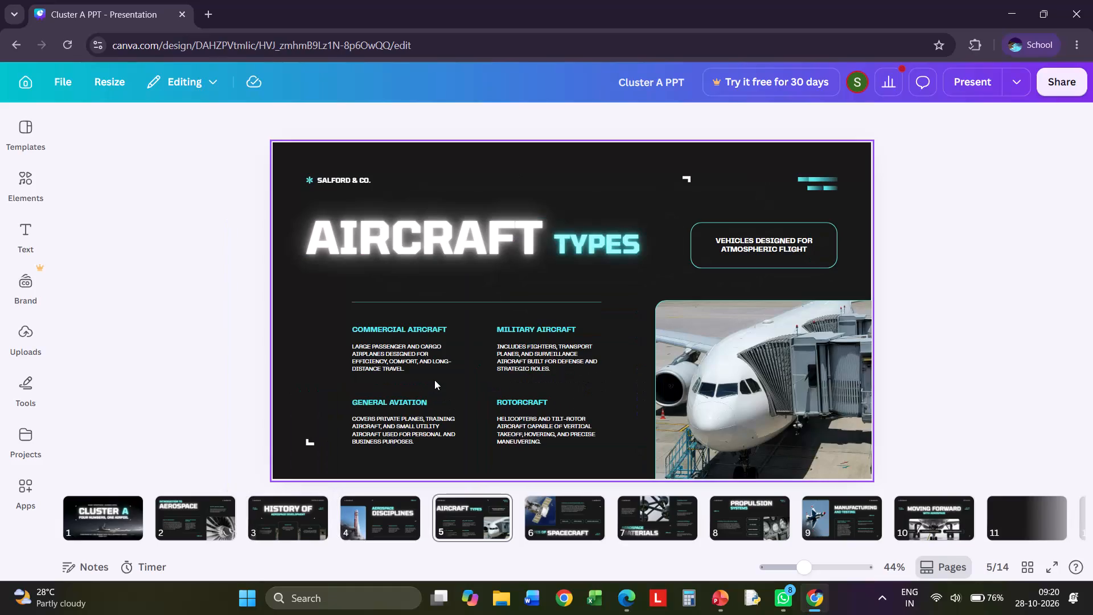
scroll(434, 380, "down", 2)
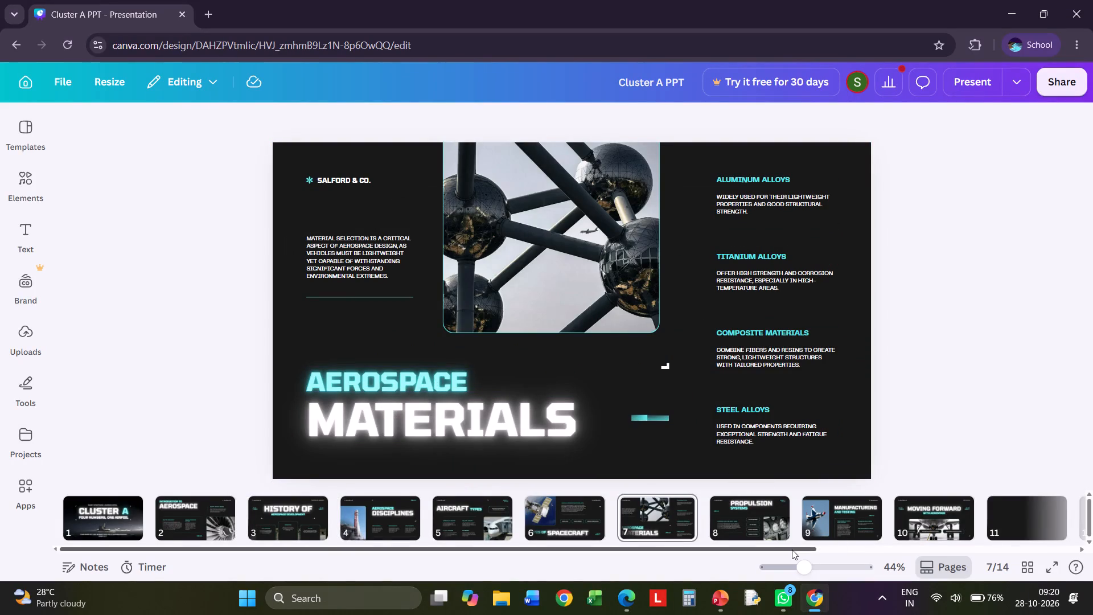
left_click_drag(792, 550, 1092, 507)
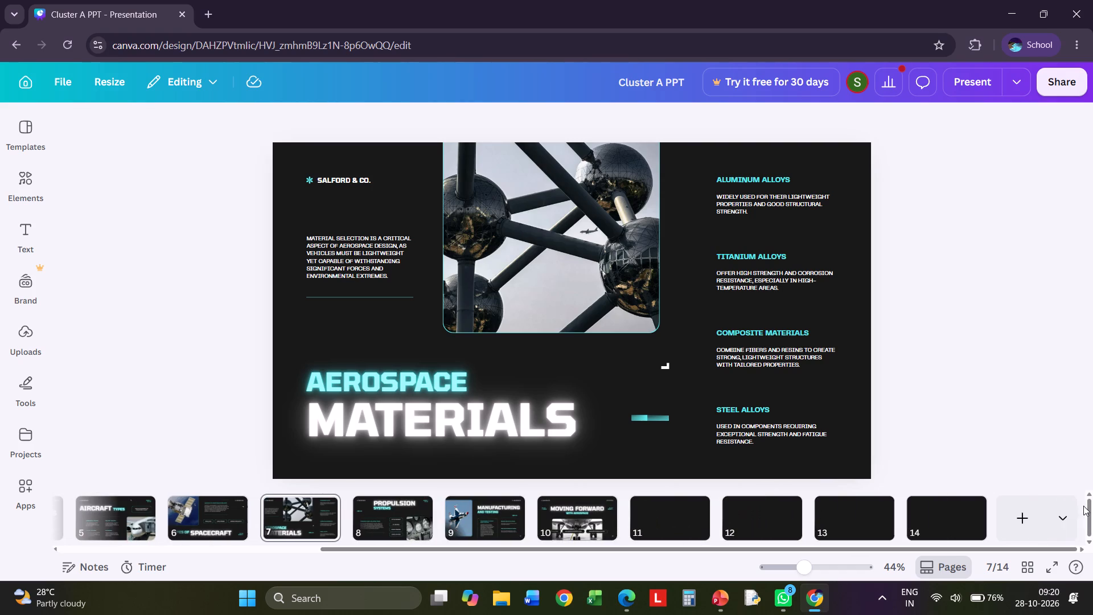
left_click(639, 516)
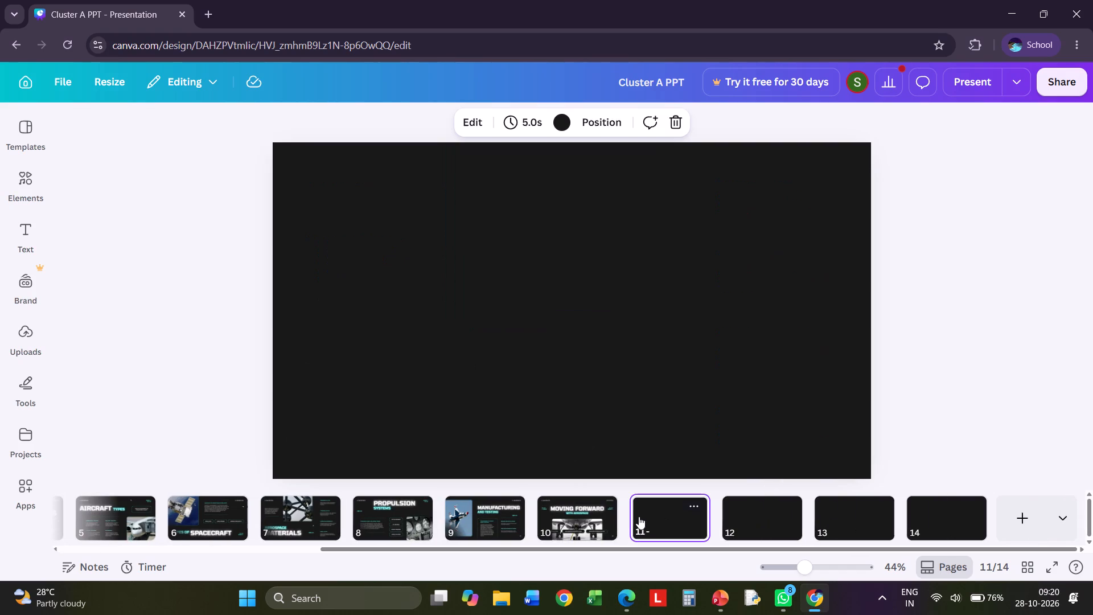
left_click(582, 516)
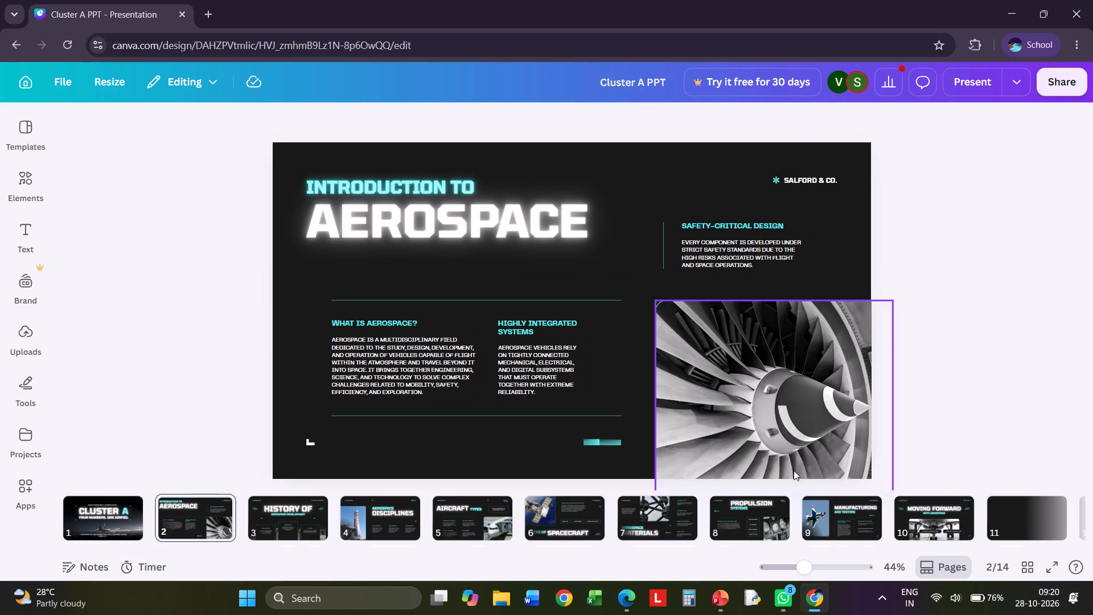
left_click(767, 405)
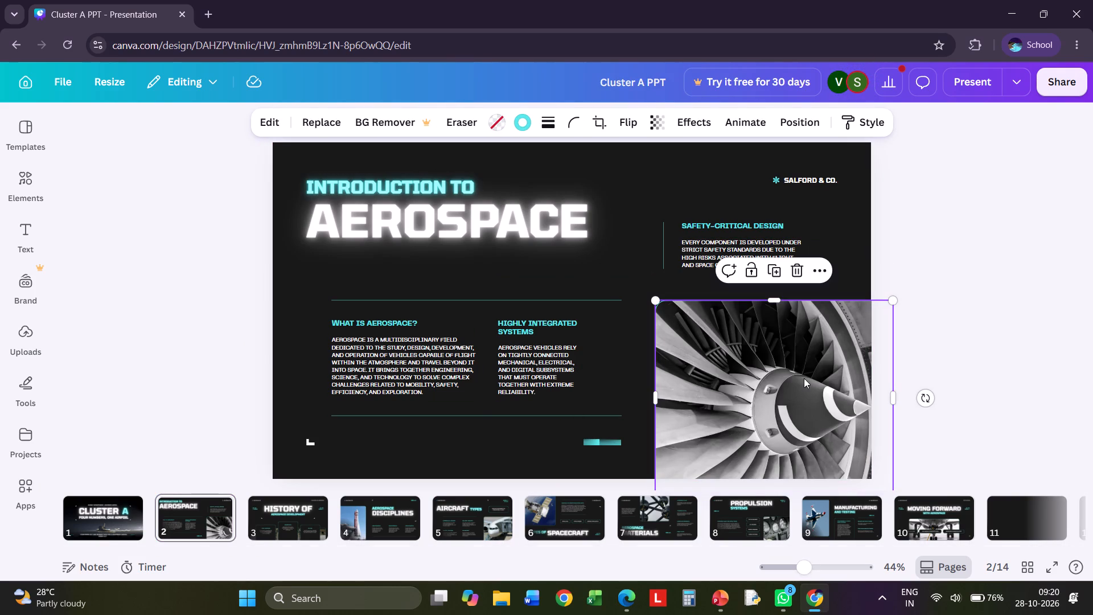
left_click(792, 271)
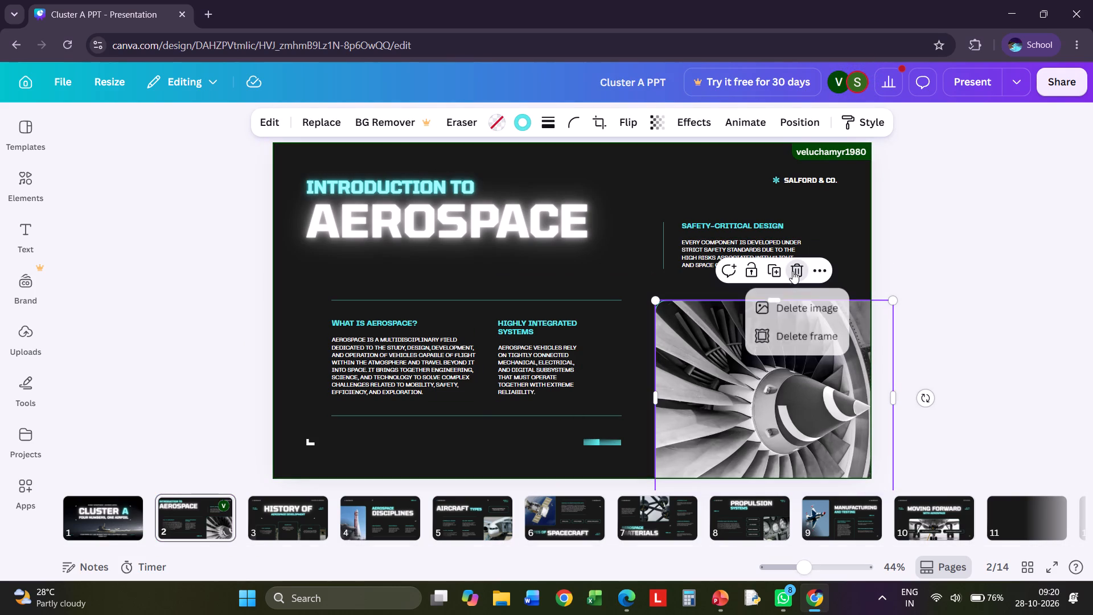
left_click(786, 306)
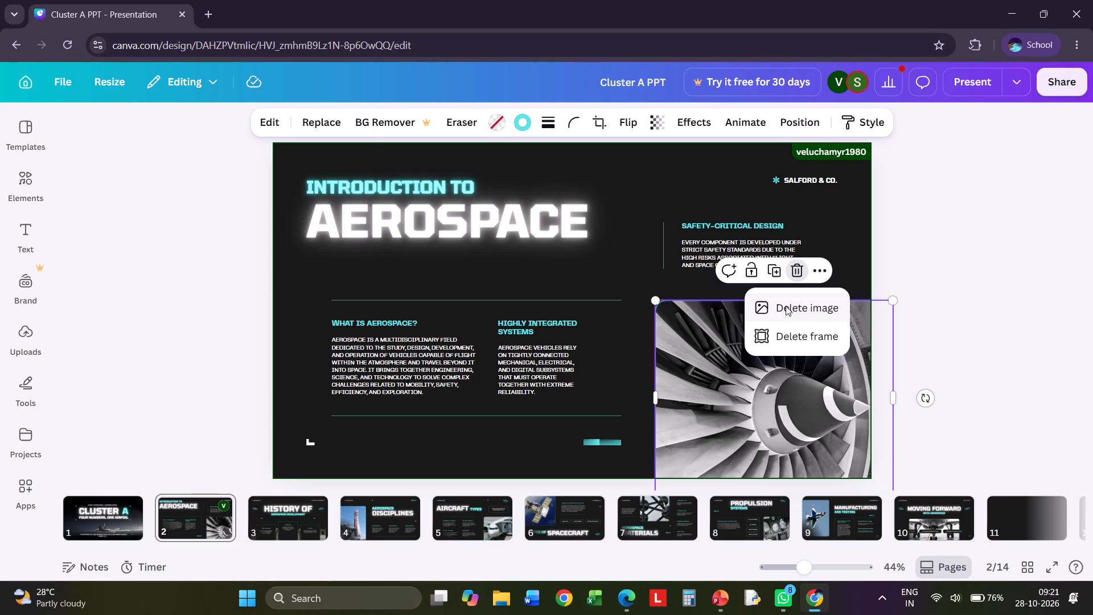
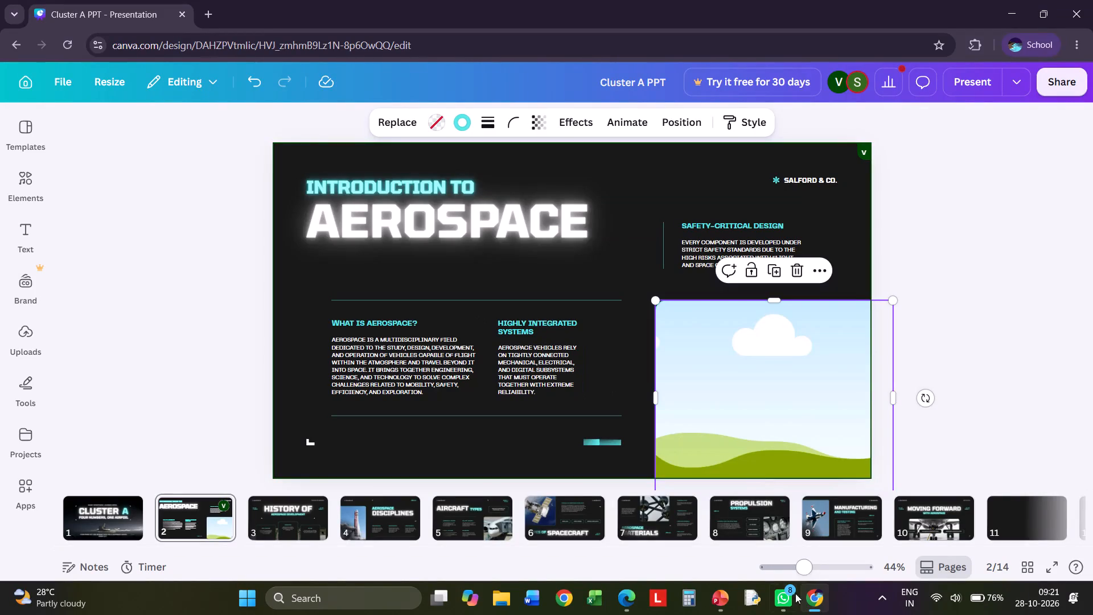
Switch to the AS2050 Joukowski Airfoil presentation in PowerPoint and review its slides on lift coefficient, slope and zero-lift angle, and discussion.
left_click(726, 602)
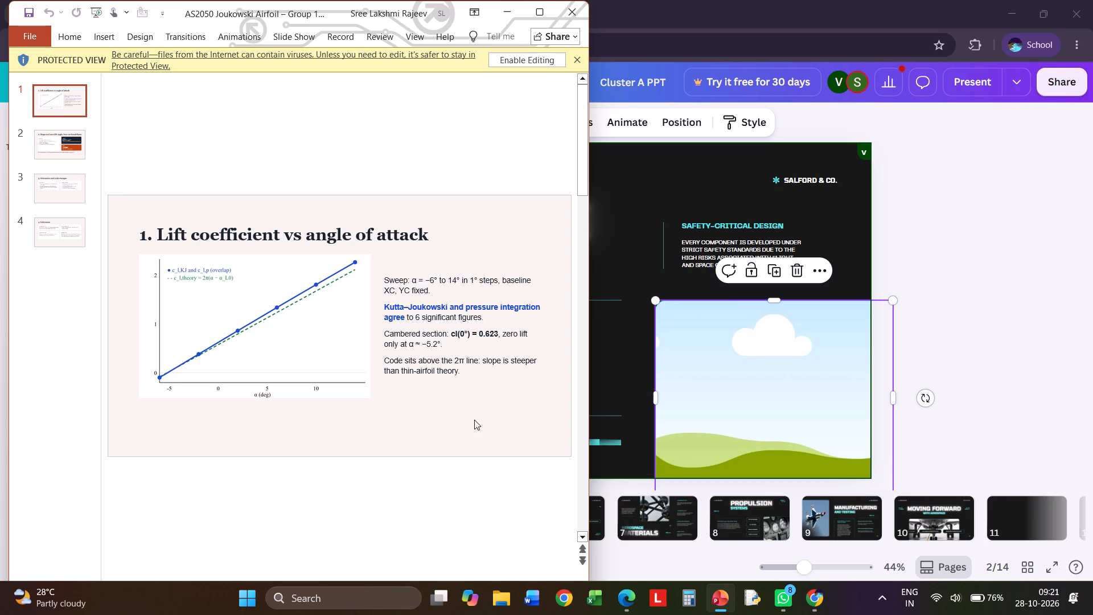
left_click(49, 145)
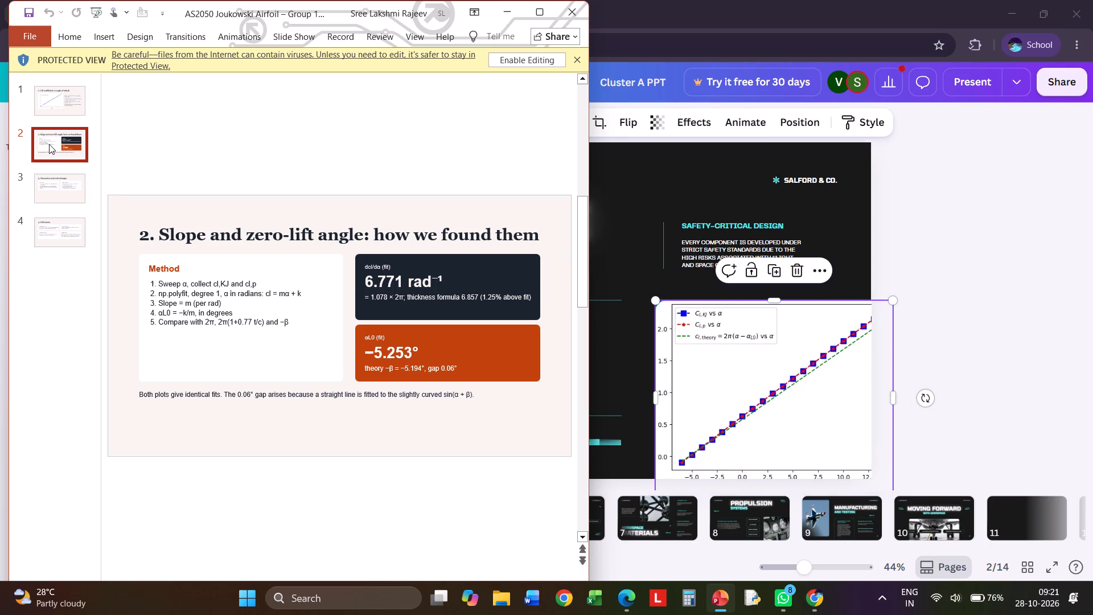
left_click(67, 102)
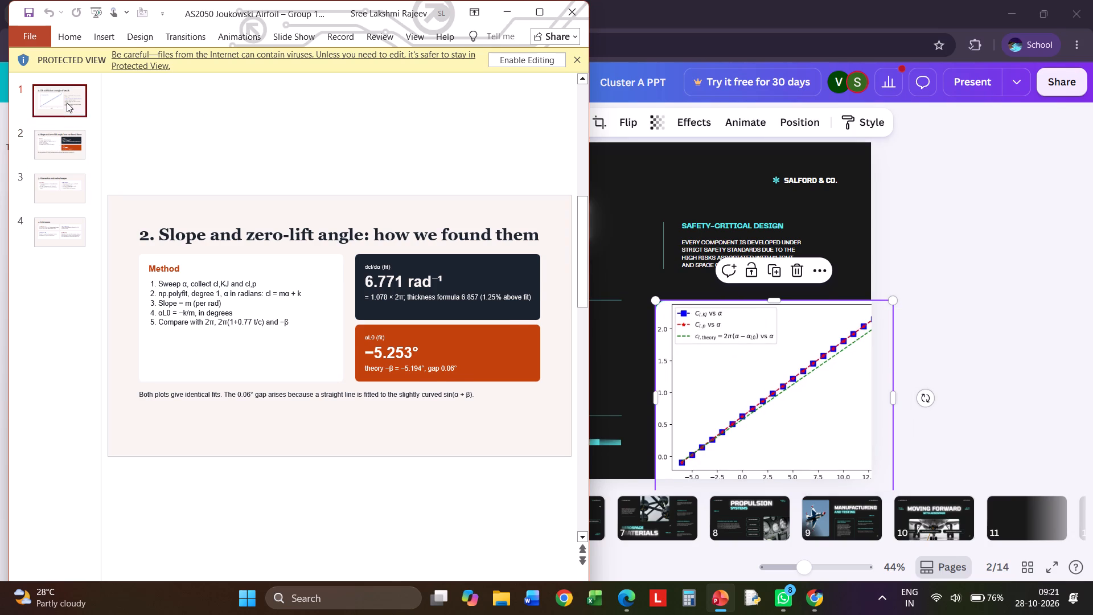
left_click(65, 136)
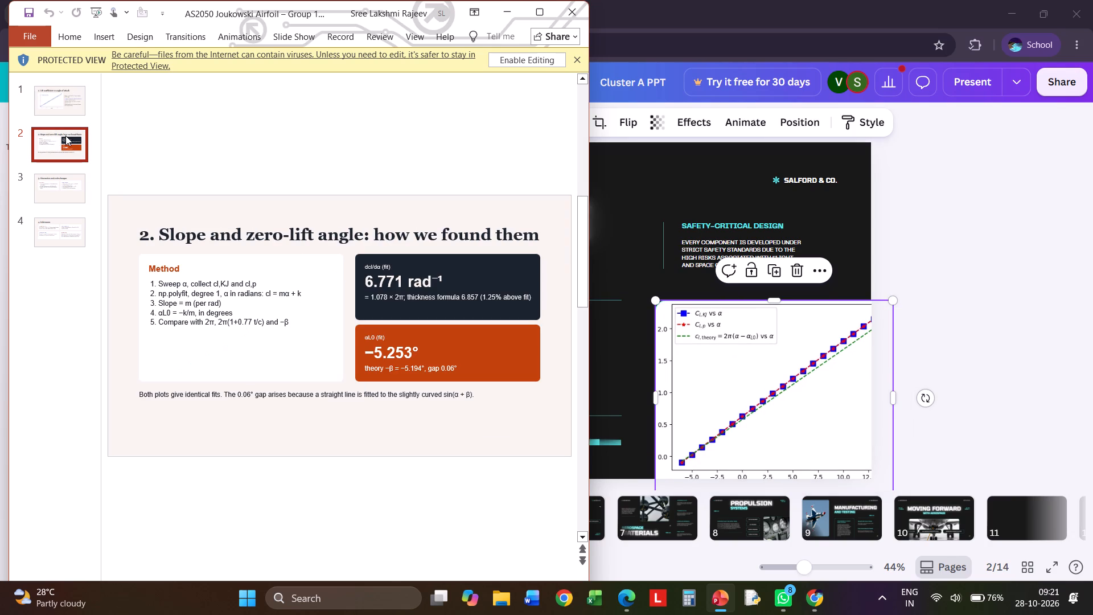
left_click(72, 186)
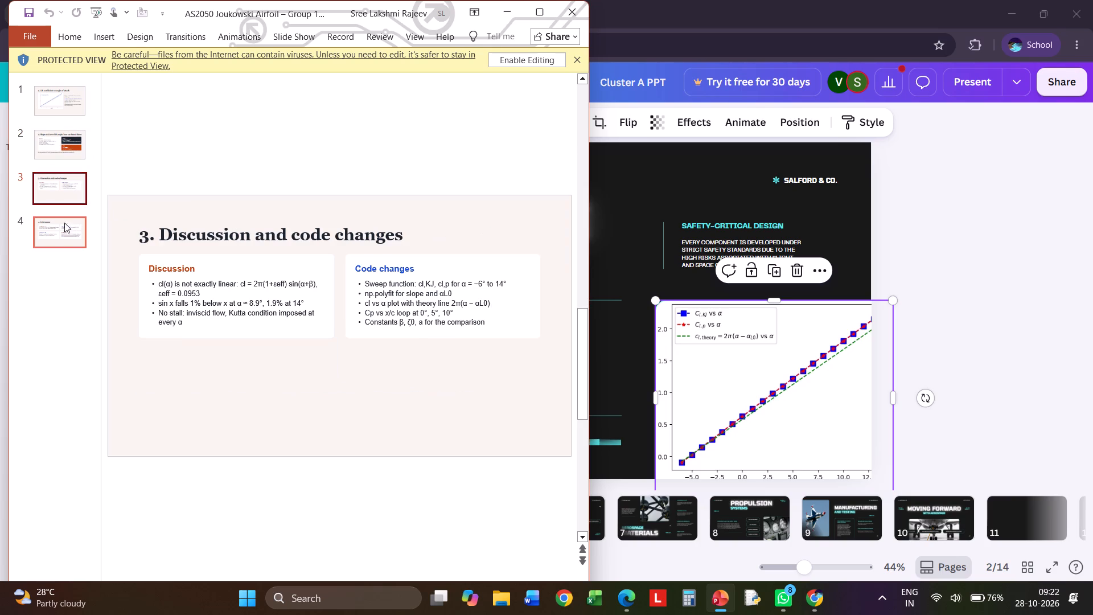
left_click(78, 110)
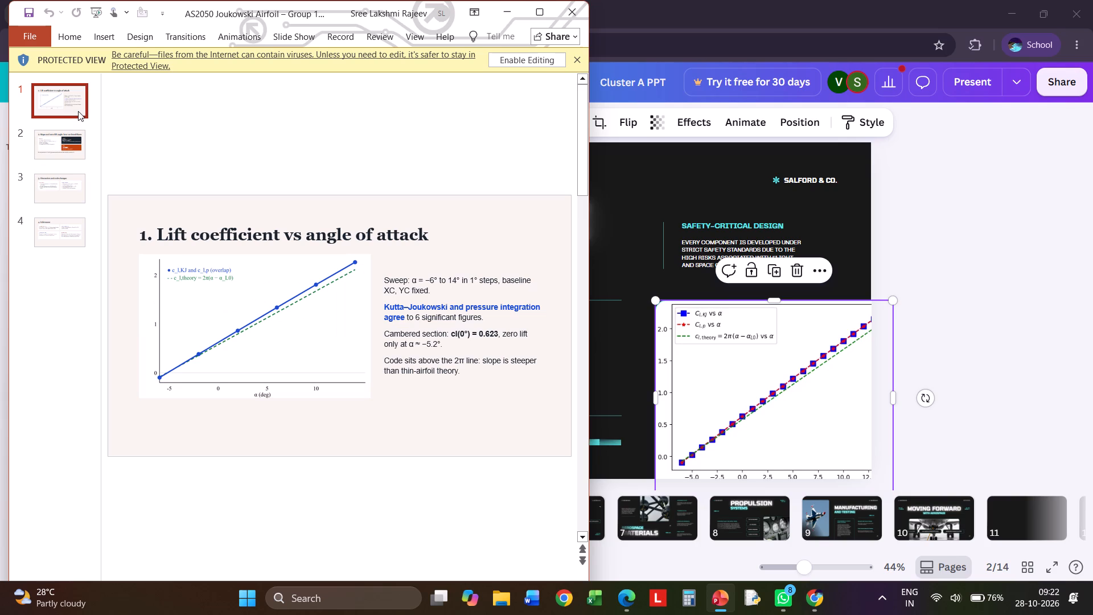
left_click(76, 138)
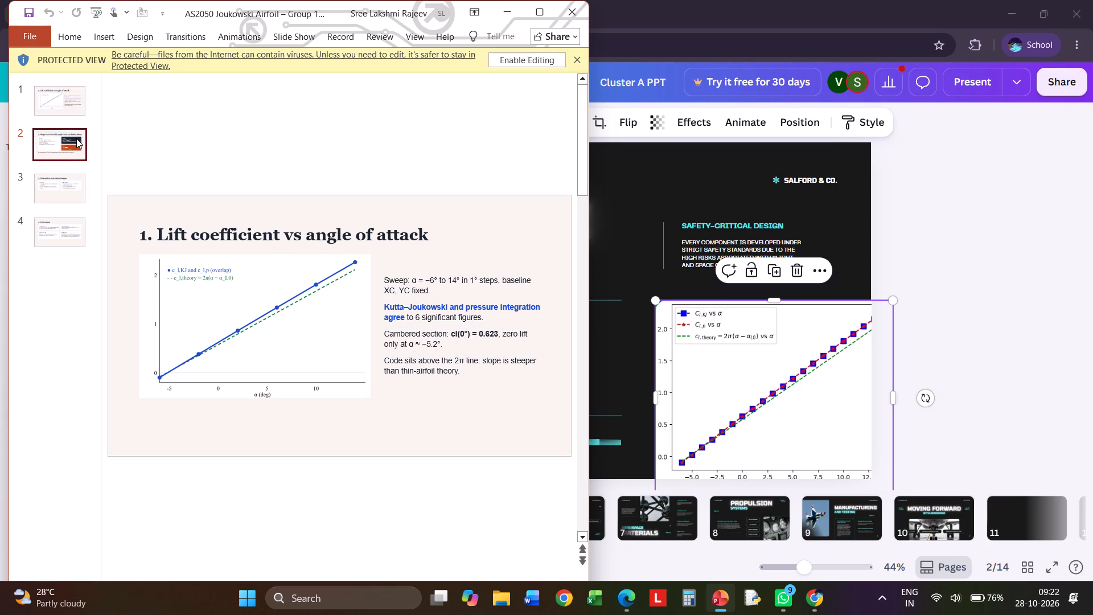
left_click(88, 89)
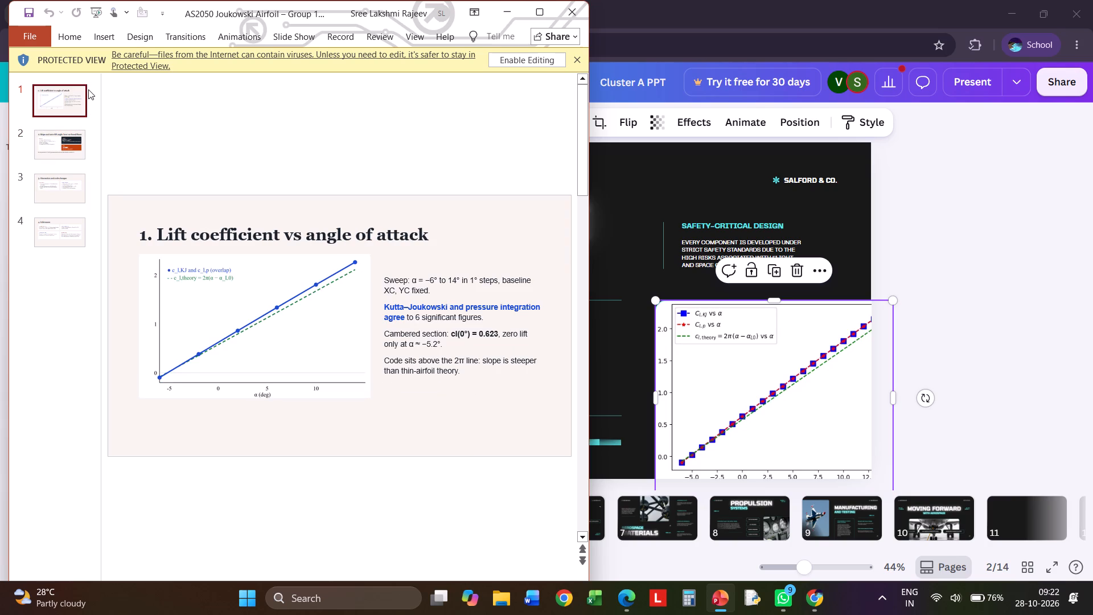
Back in the Cluster A PPT in Canva, fit the lift coefficient graph into slide 2's lower-right corner and enlarge it to about 794 wide.
left_click(969, 304)
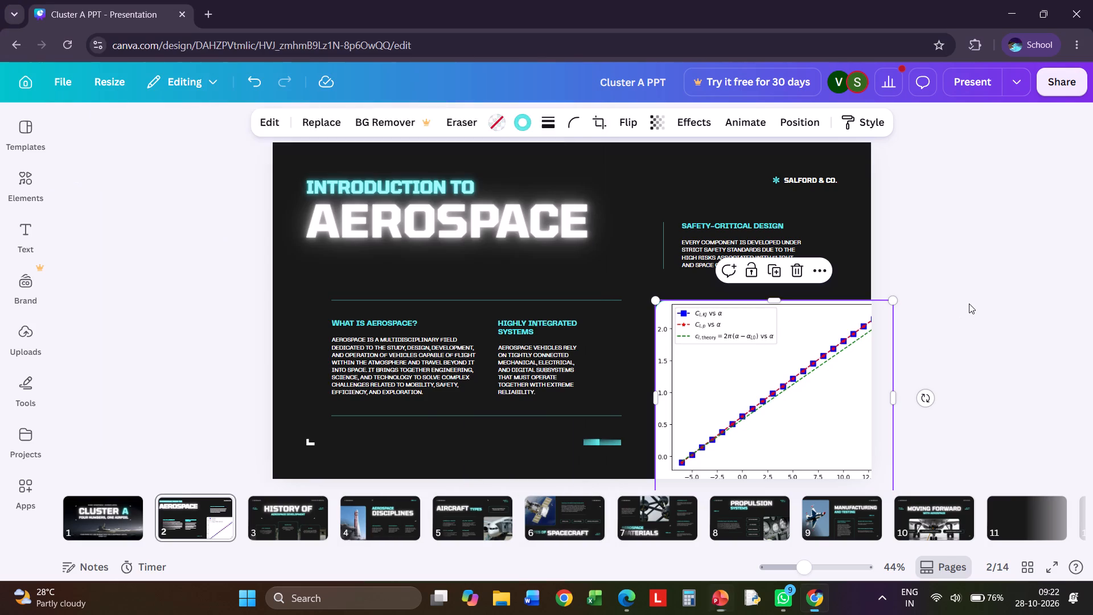
left_click(803, 359)
left_click_drag(757, 340, 736, 327)
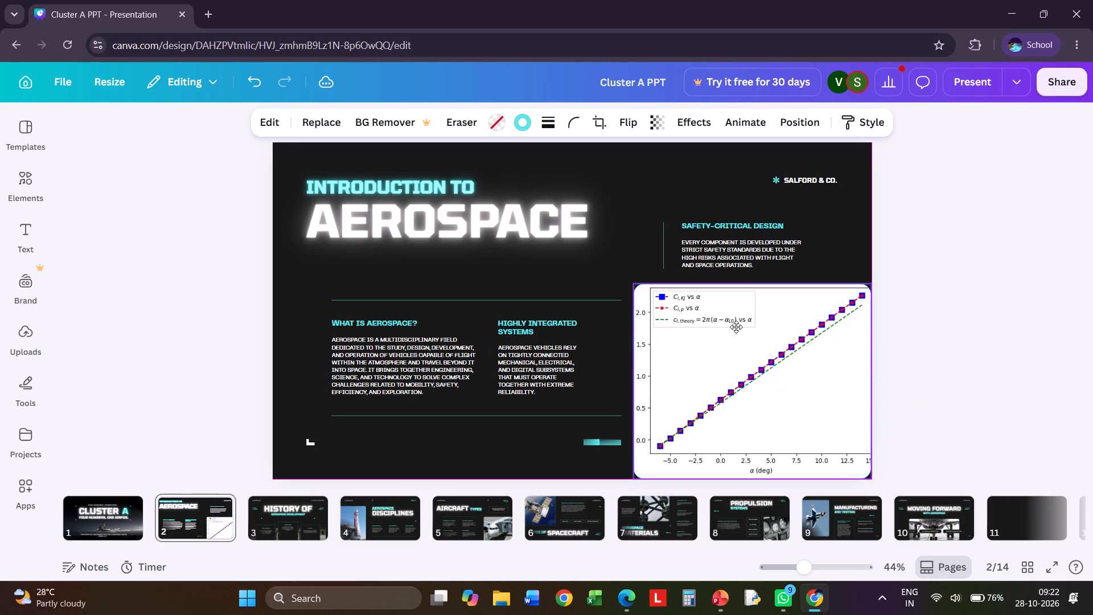
left_click_drag(736, 327, 726, 319)
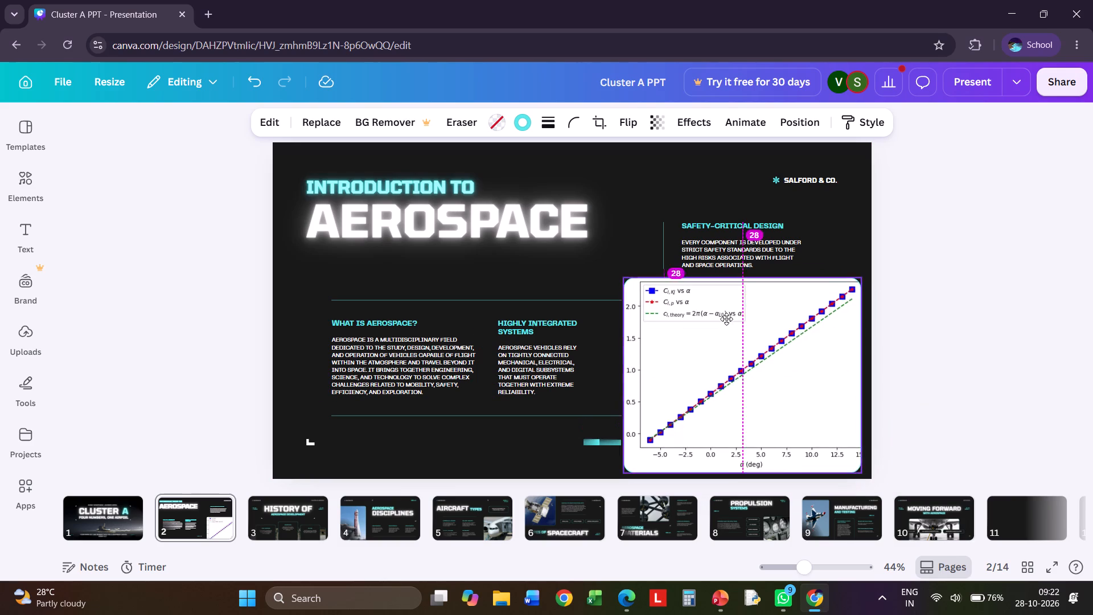
left_click_drag(726, 319, 729, 309)
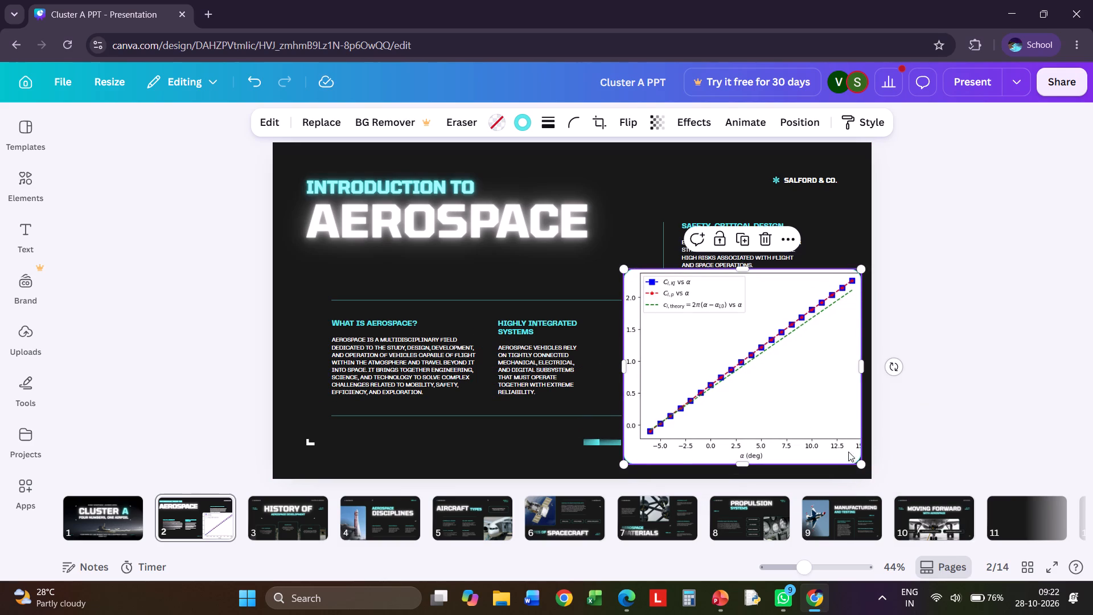
left_click_drag(863, 464, 869, 466)
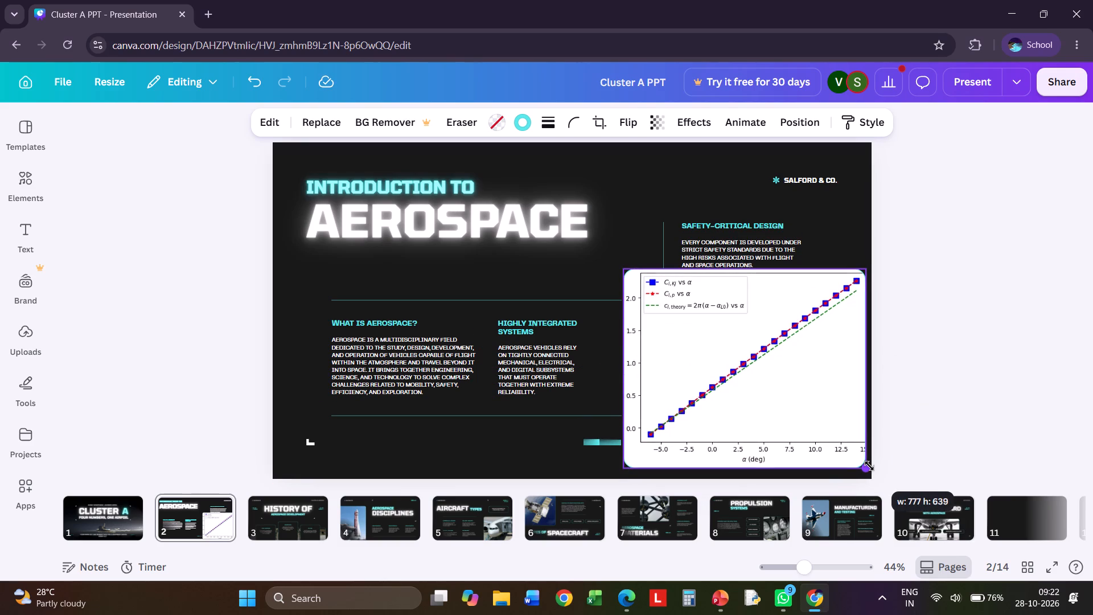
left_click_drag(869, 466, 871, 468)
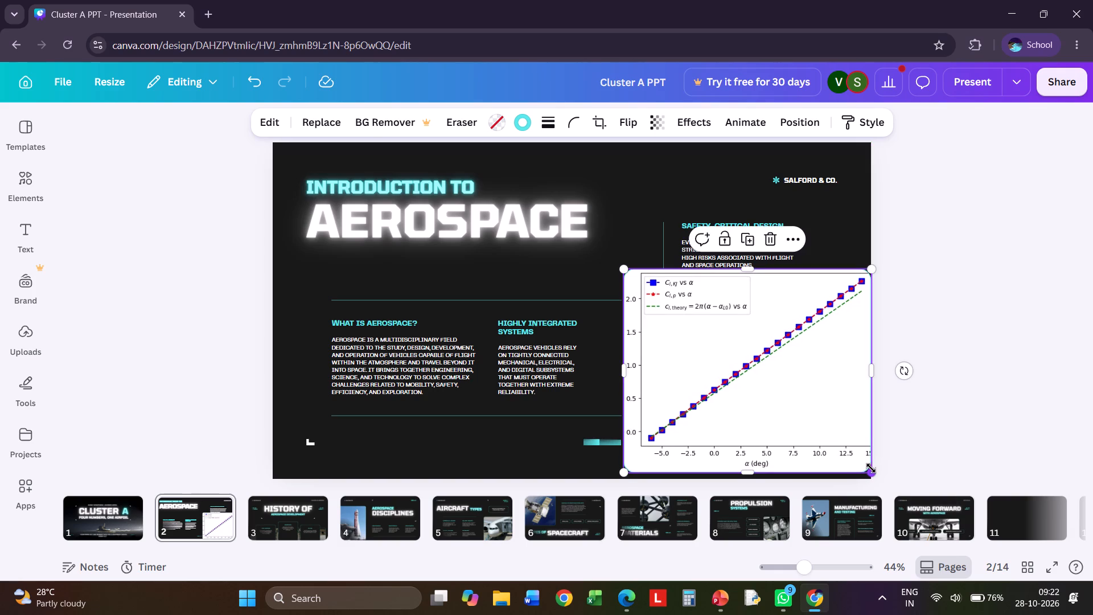
left_click_drag(755, 382, 755, 388)
left_click(960, 317)
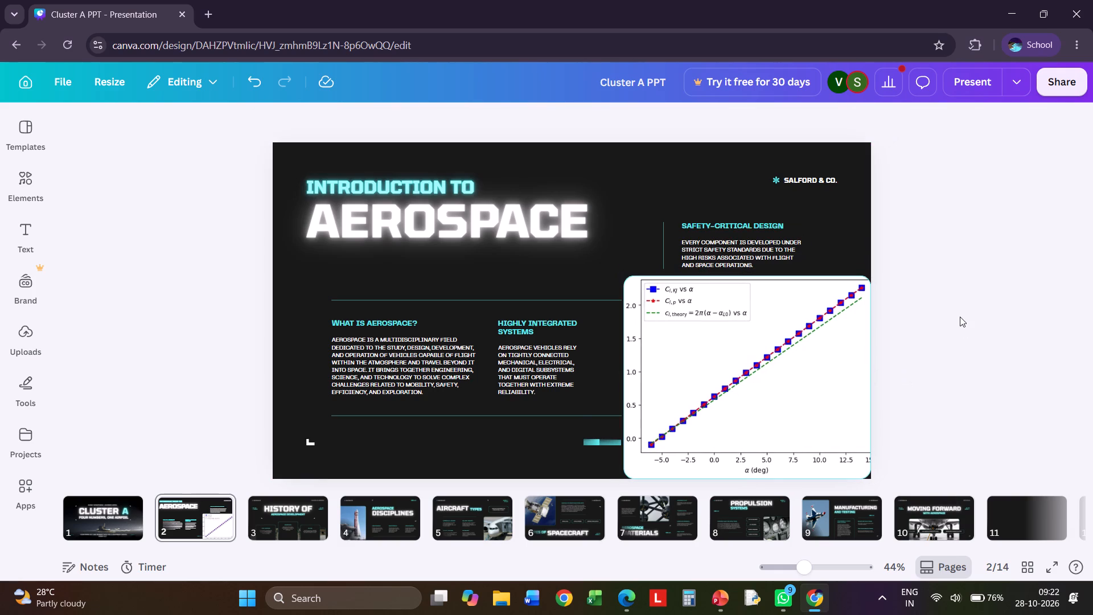
Remove the corner rounding from the lift coefficient graph on slide 2 so its corners are square.
left_click(798, 330)
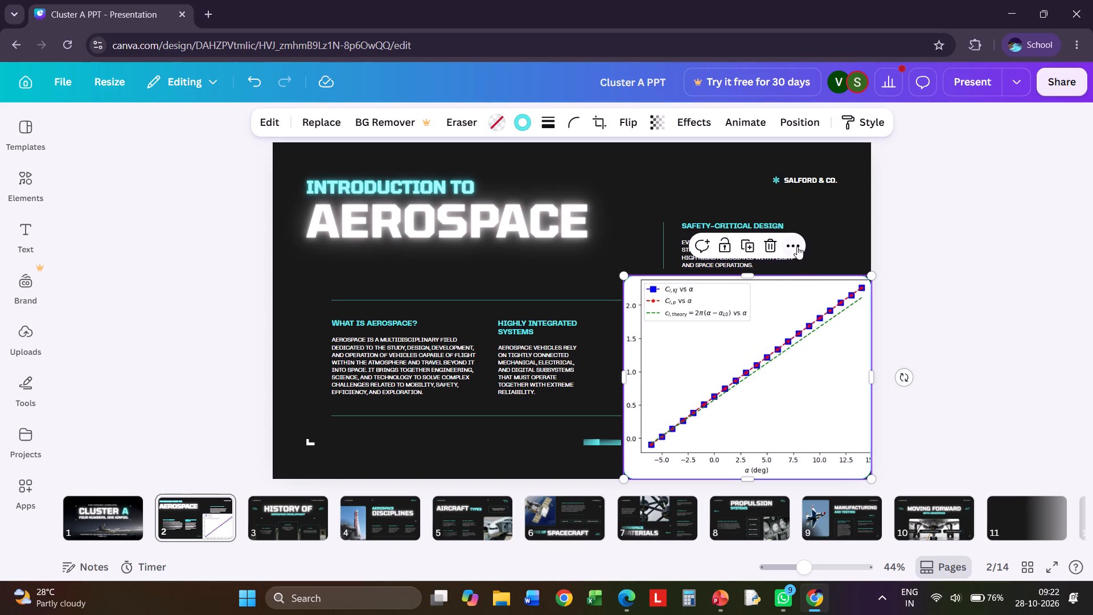
left_click(791, 245)
left_click(791, 245)
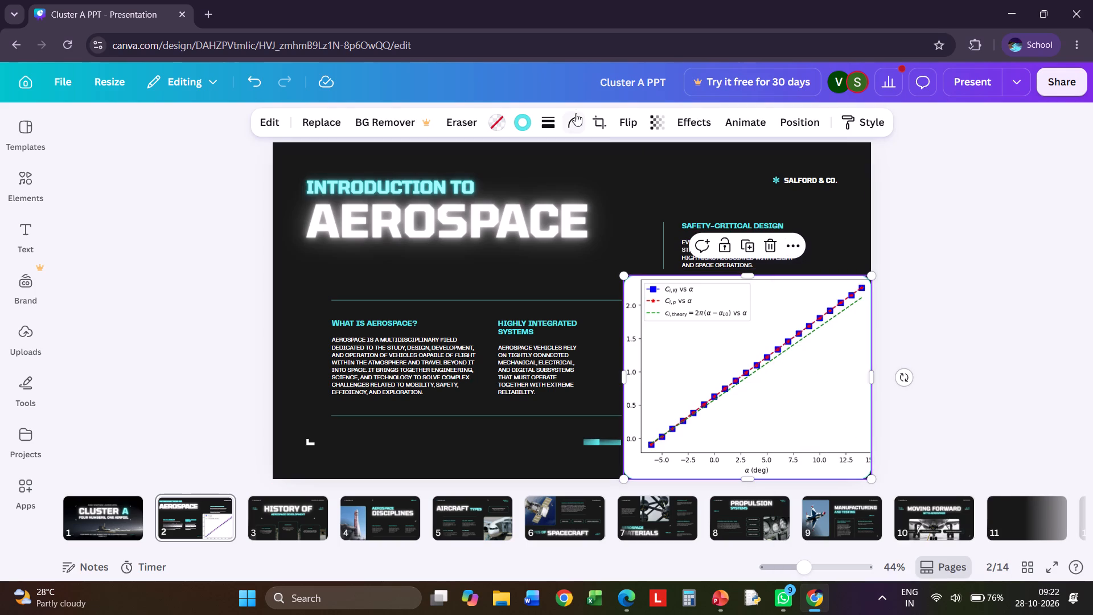
left_click(573, 119)
left_click_drag(529, 179, 451, 190)
left_click(1070, 258)
left_click(974, 278)
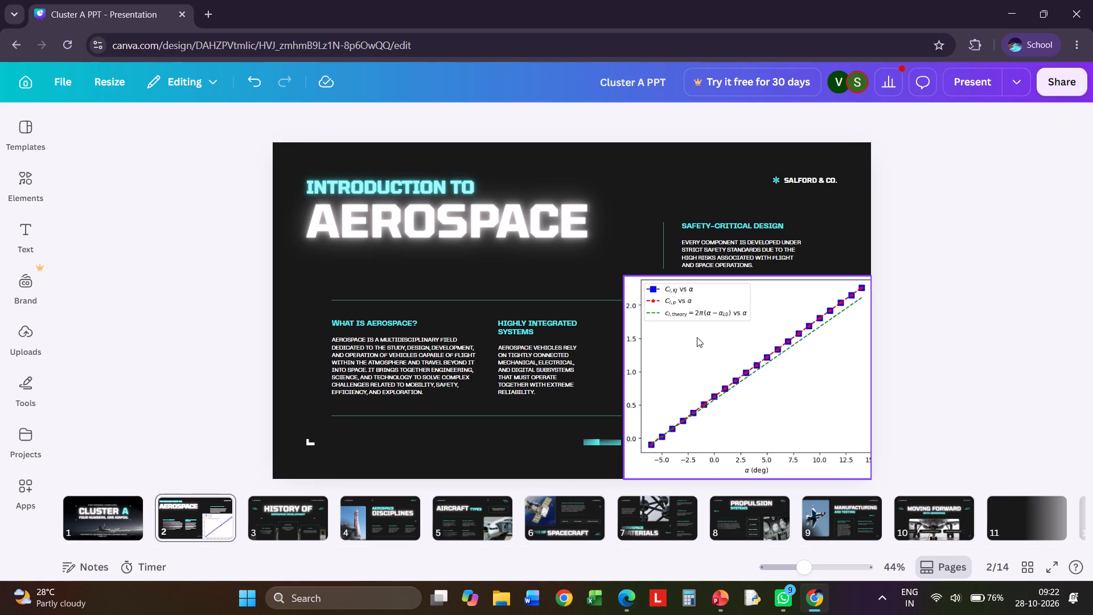
left_click(643, 288)
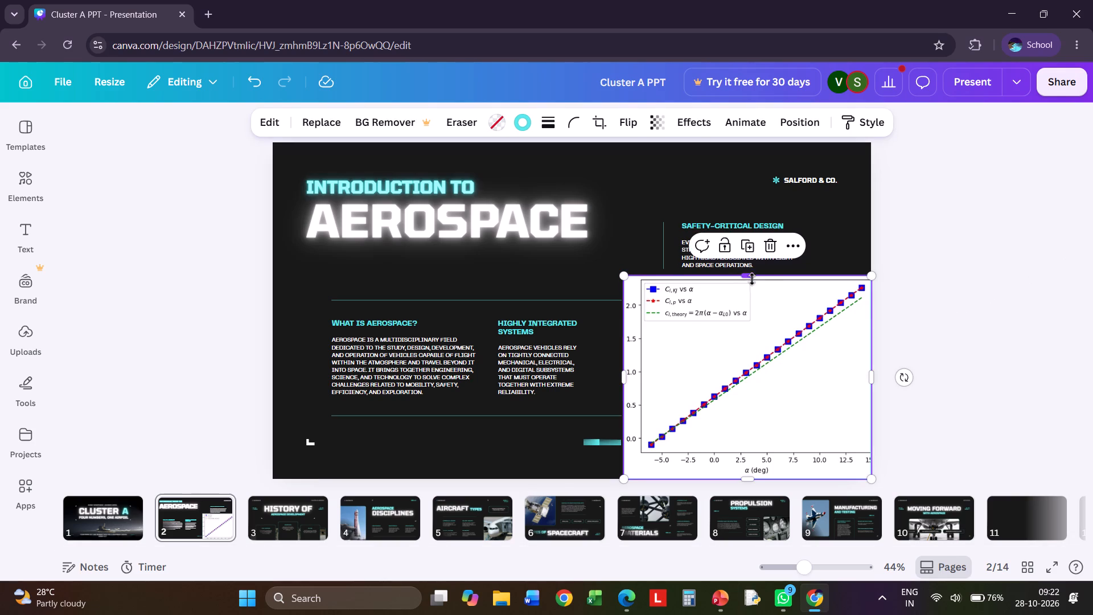
left_click(753, 279)
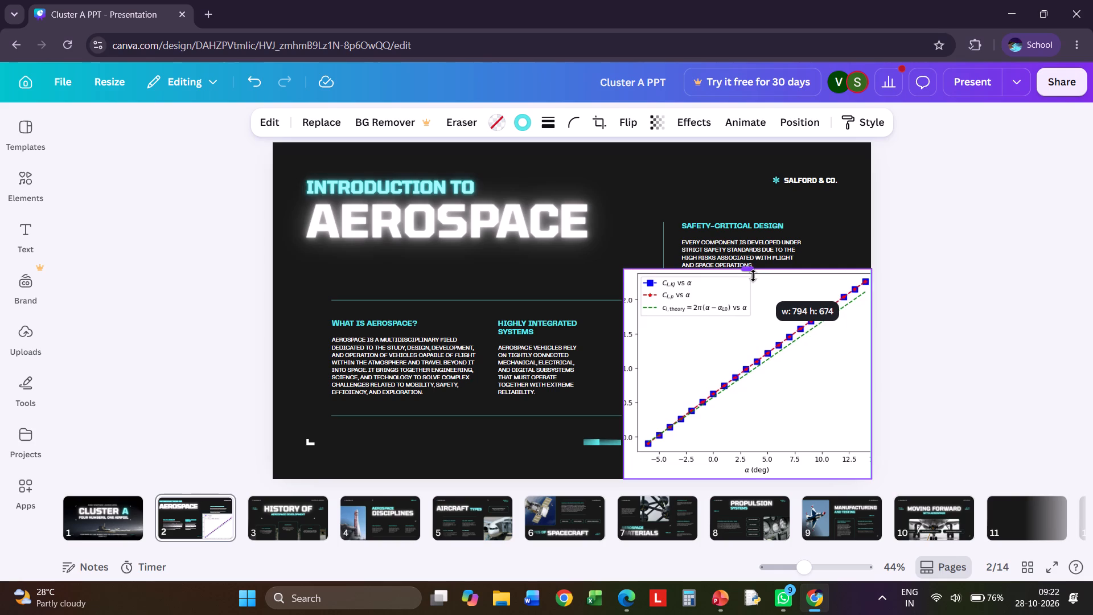
left_click_drag(623, 375, 610, 376)
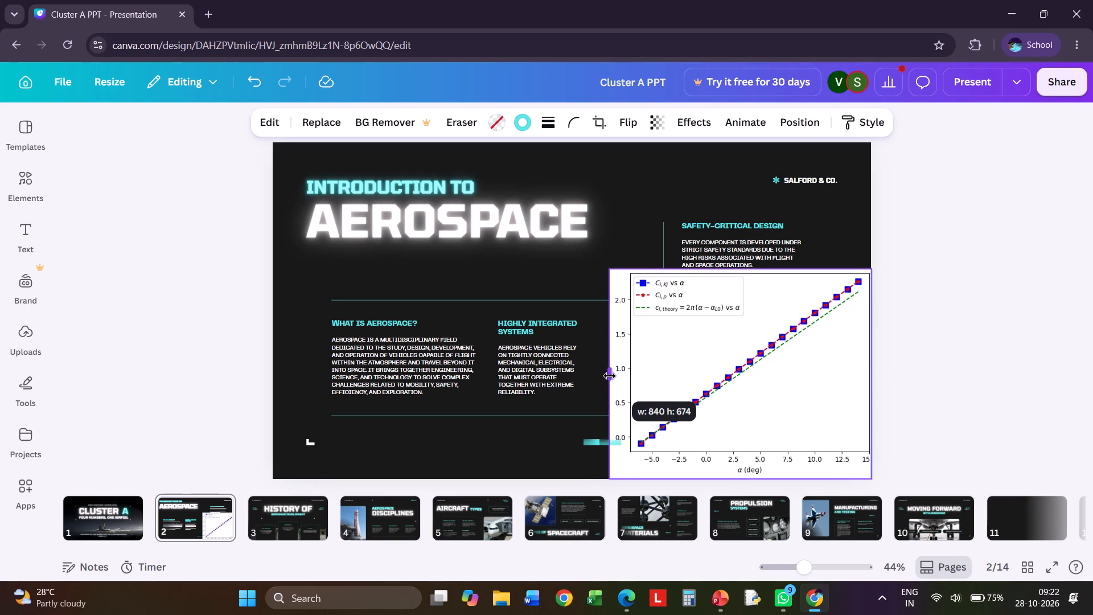
left_click_drag(610, 376, 610, 376)
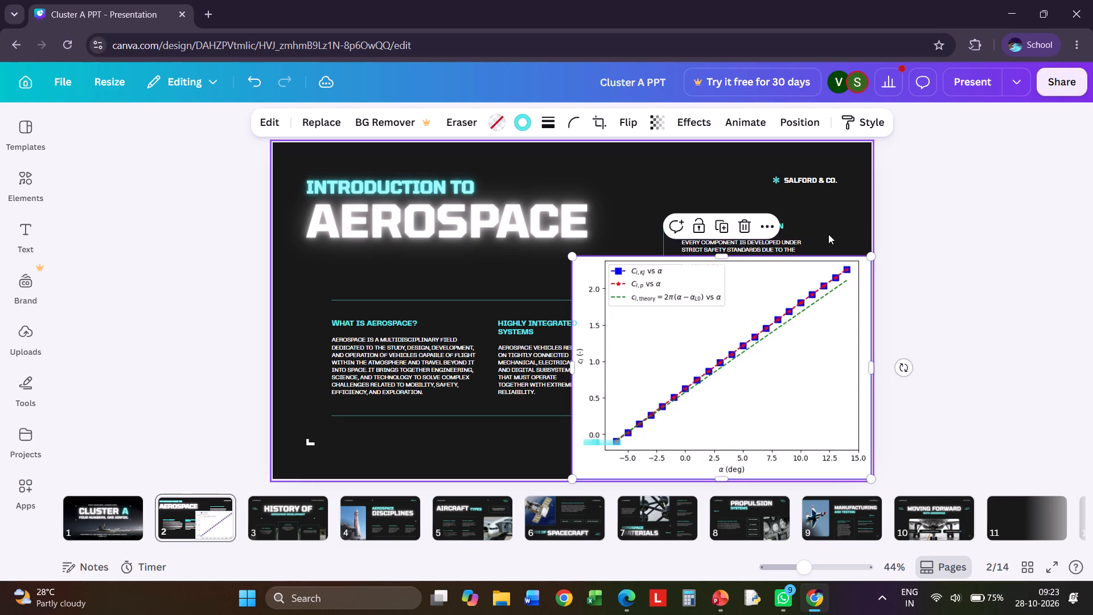
Delete the Safety-Critical Design paragraph, its heading and the vertical line beside them above the graph on slide 2.
left_click(828, 233)
left_click(760, 239)
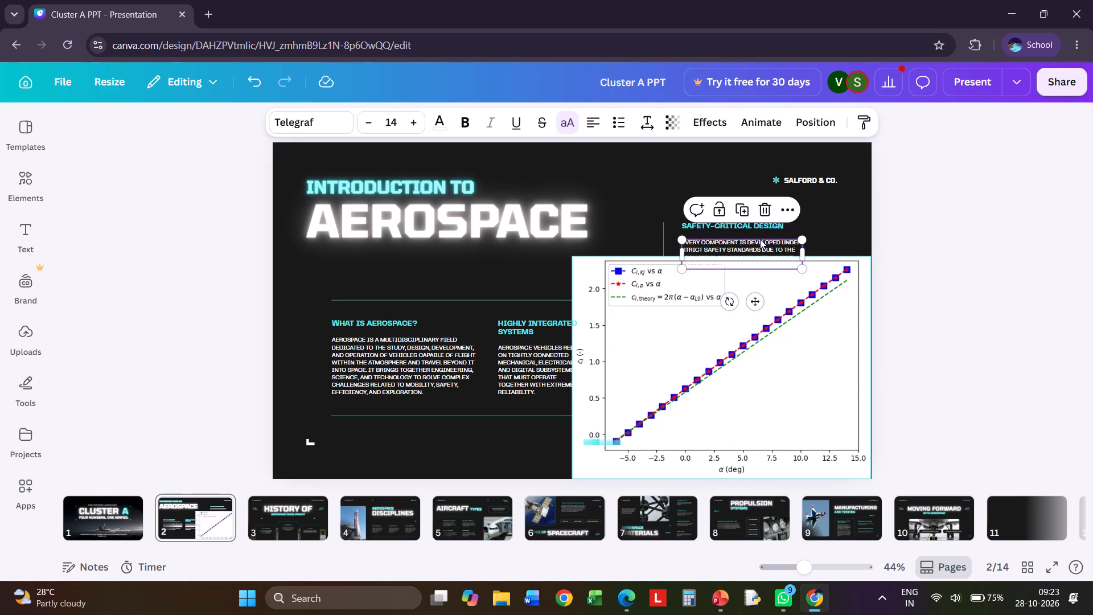
left_click(766, 208)
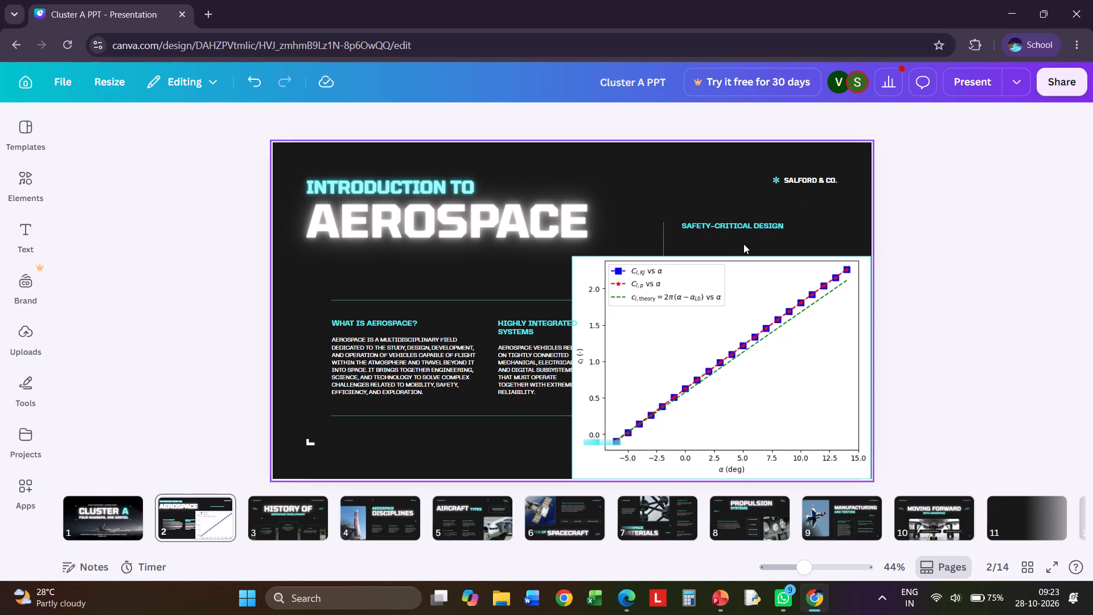
left_click(786, 225)
left_click(765, 181)
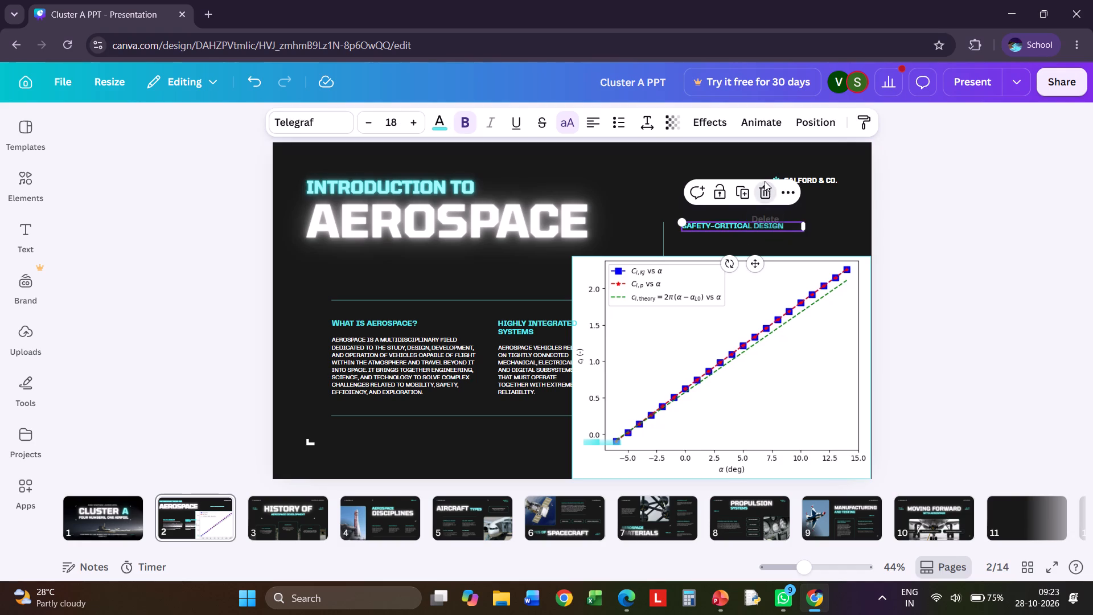
left_click(667, 226)
left_click(689, 194)
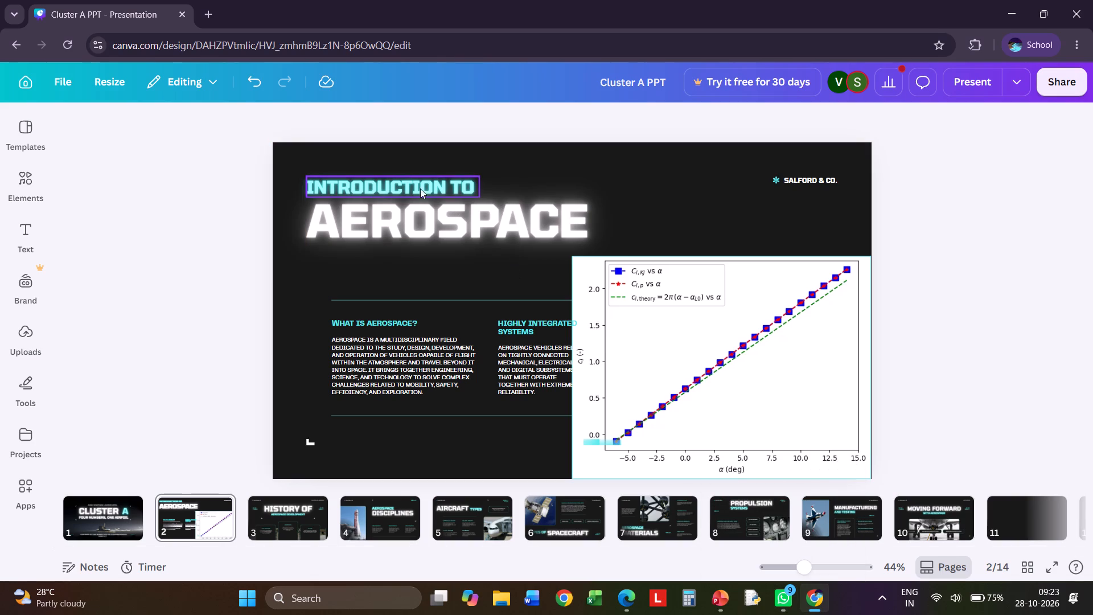
Clear the "Introduction to" text from the heading line above Aerospace on slide 2.
left_click(470, 183)
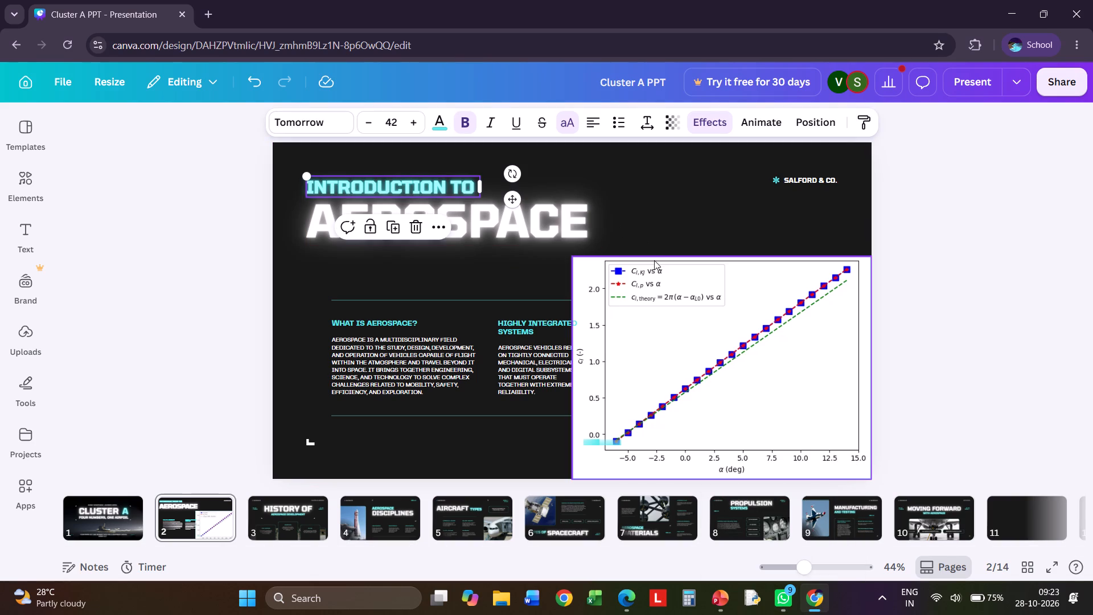
left_click(474, 186)
key("BackSpace")
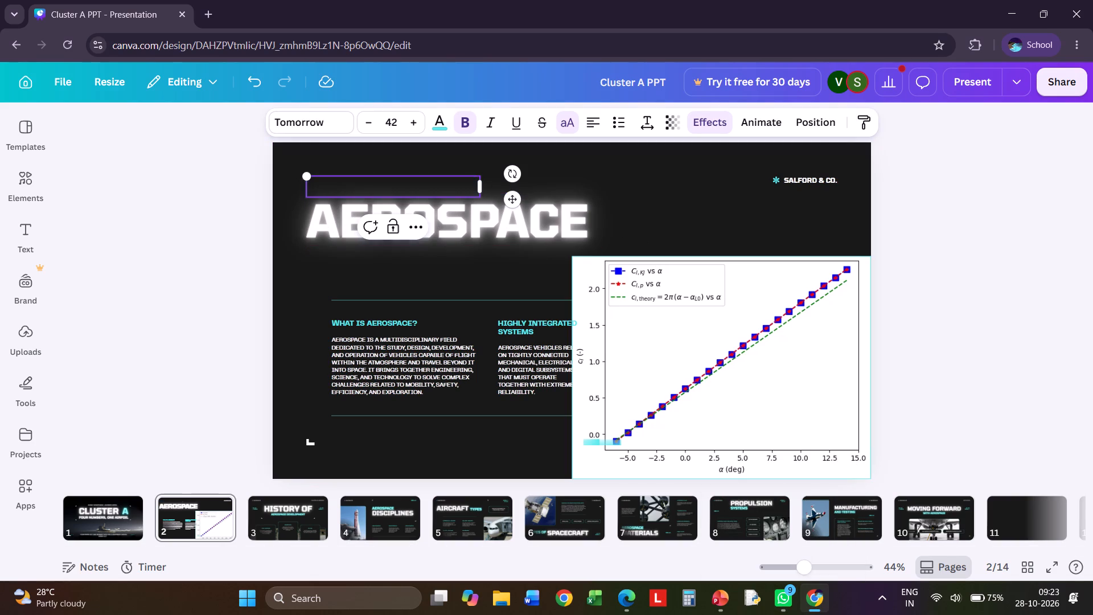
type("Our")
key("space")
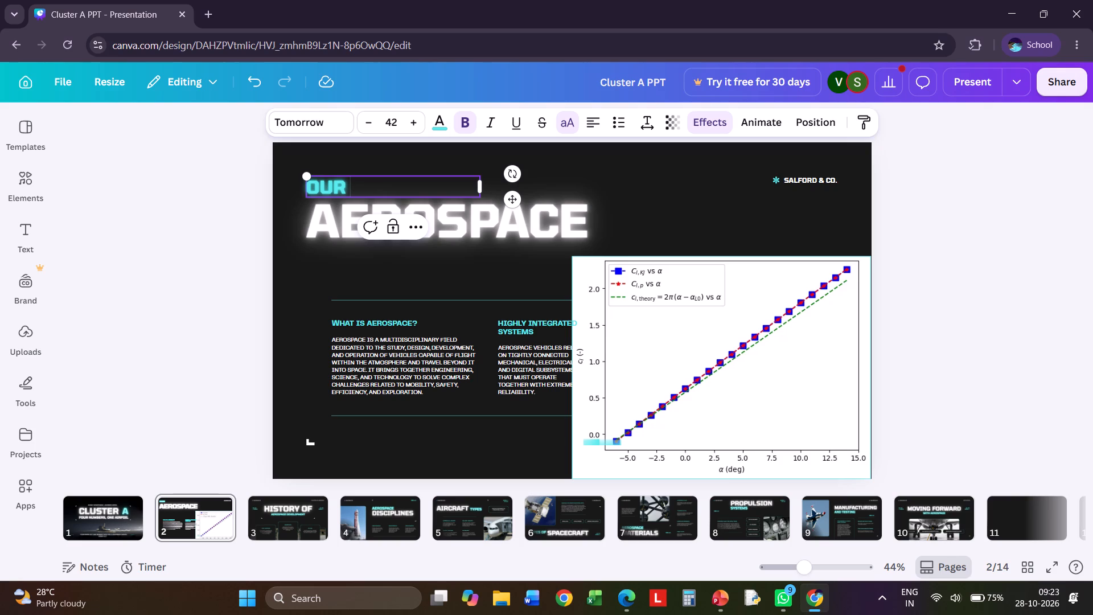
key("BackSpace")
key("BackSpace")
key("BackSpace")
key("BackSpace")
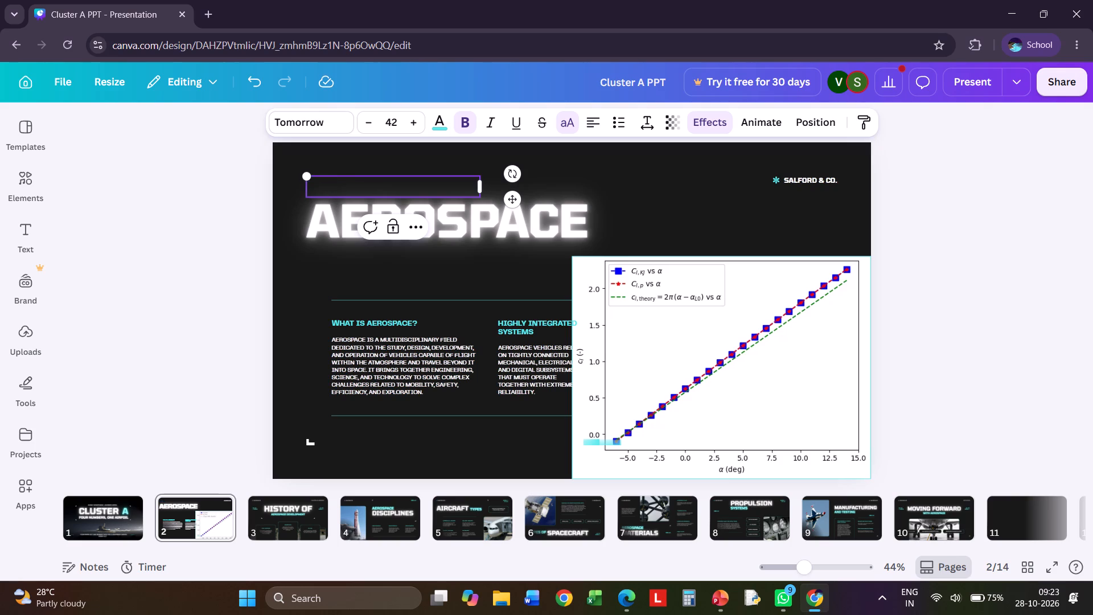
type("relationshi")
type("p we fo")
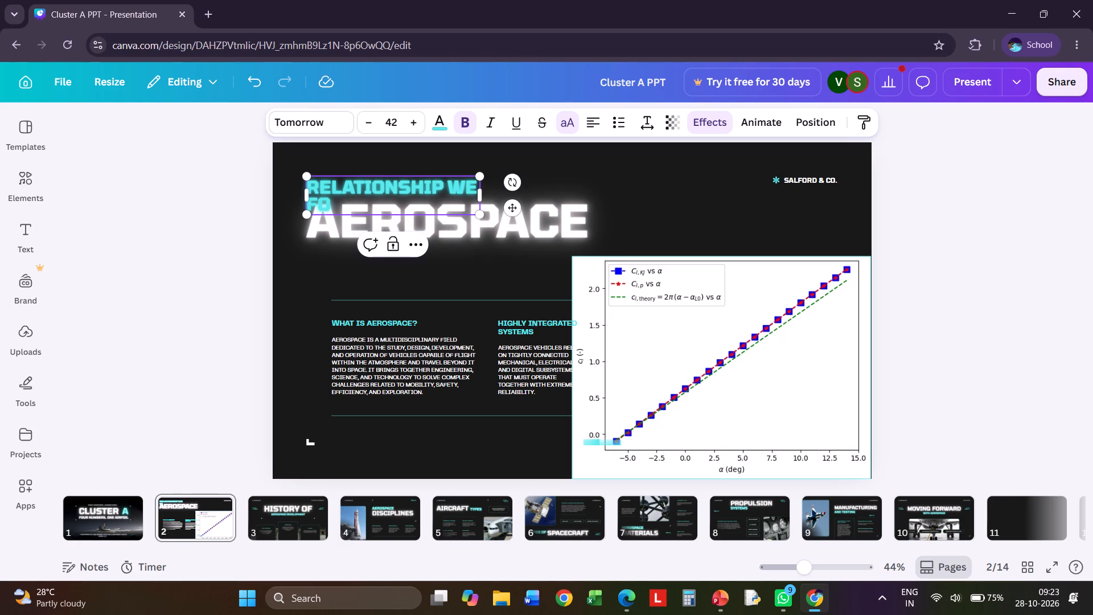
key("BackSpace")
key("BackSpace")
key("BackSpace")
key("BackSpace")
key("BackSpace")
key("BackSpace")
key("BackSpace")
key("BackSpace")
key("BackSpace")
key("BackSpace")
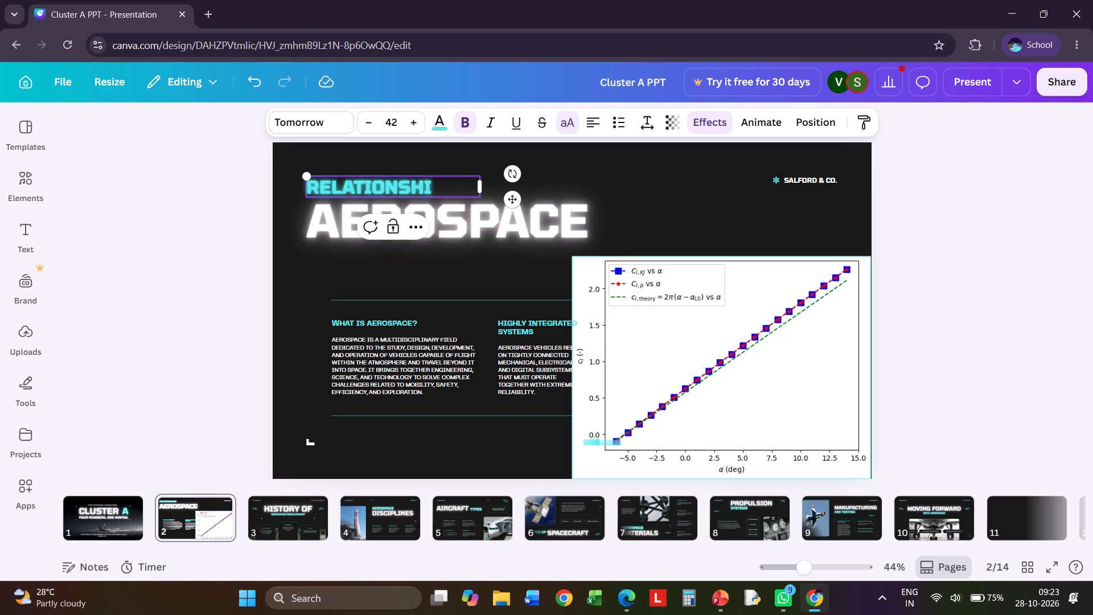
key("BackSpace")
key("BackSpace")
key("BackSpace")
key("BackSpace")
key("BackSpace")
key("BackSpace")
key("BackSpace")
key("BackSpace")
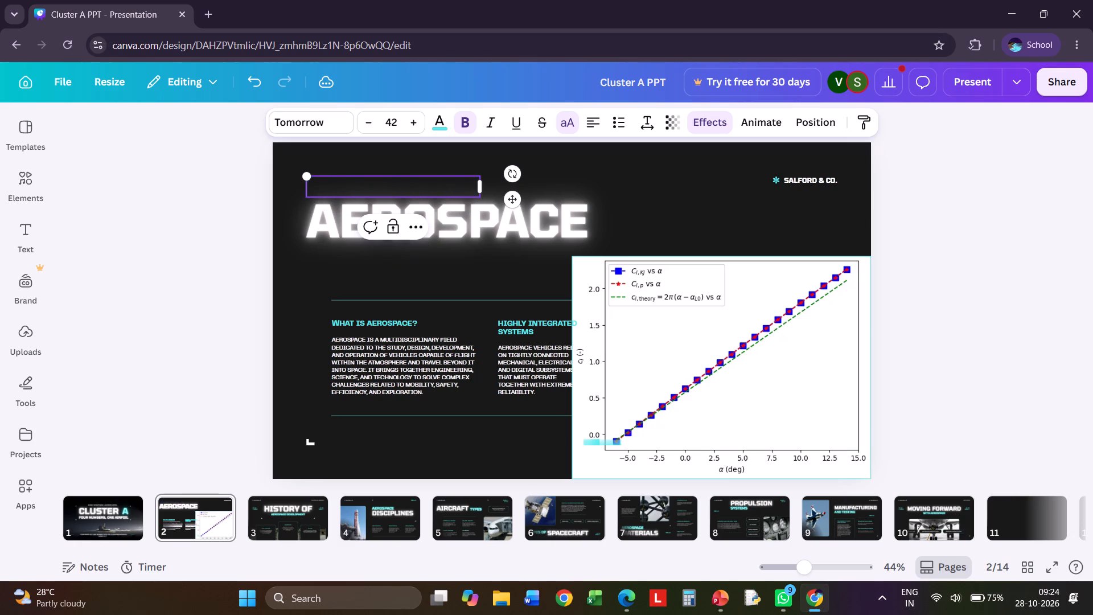
Enter "Our plot:" in the empty heading line above Aerospace on slide 2.
type("Our")
key("space")
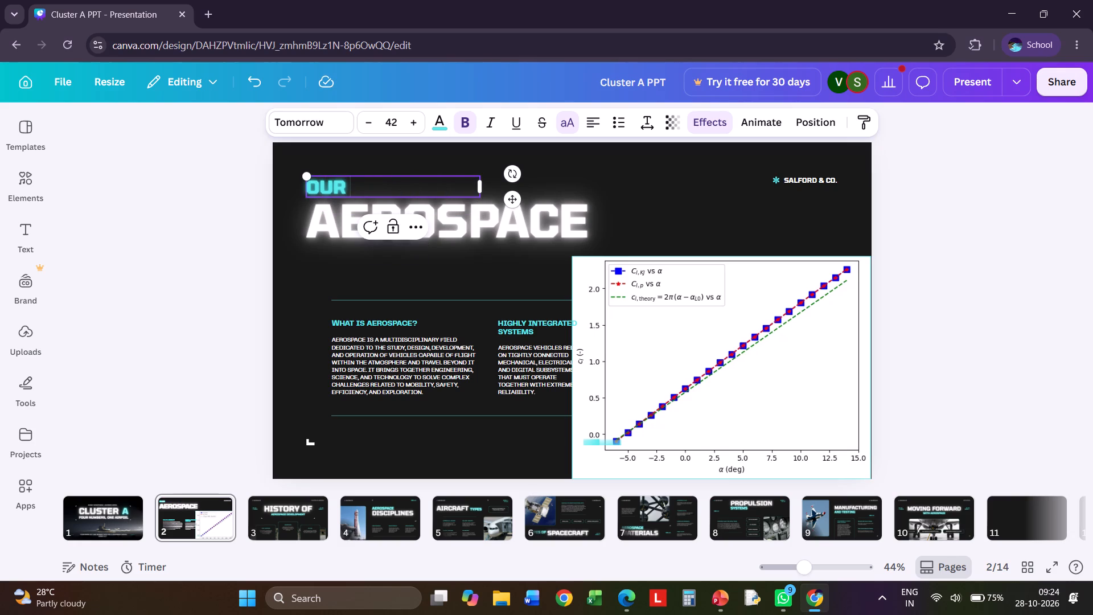
key("BackSpace")
key("BackSpace")
key("BackSpace")
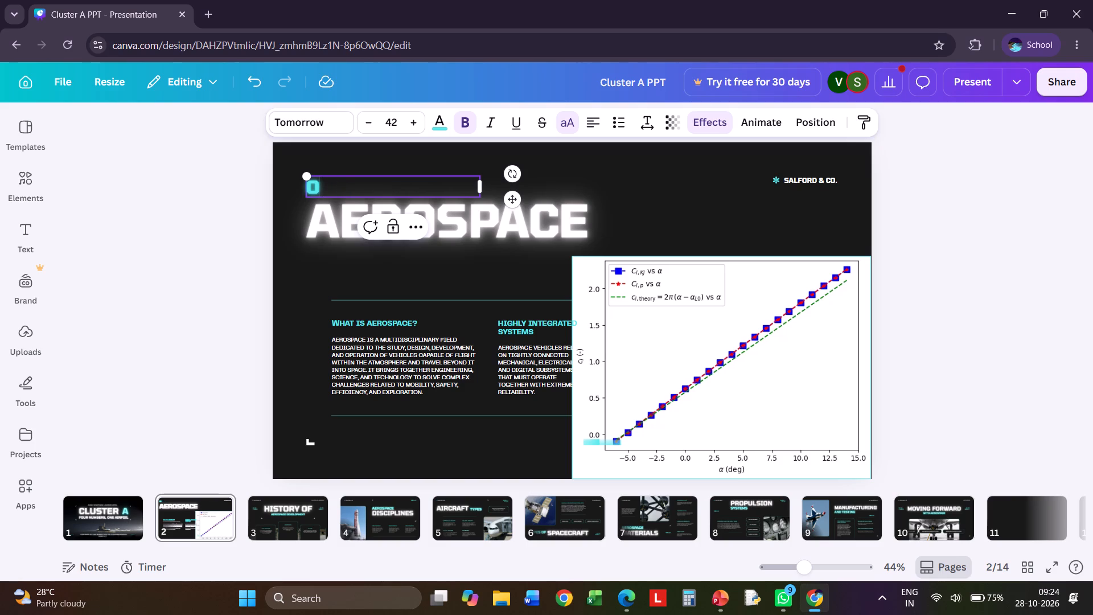
key("BackSpace")
type("our plot")
key("shift+colon")
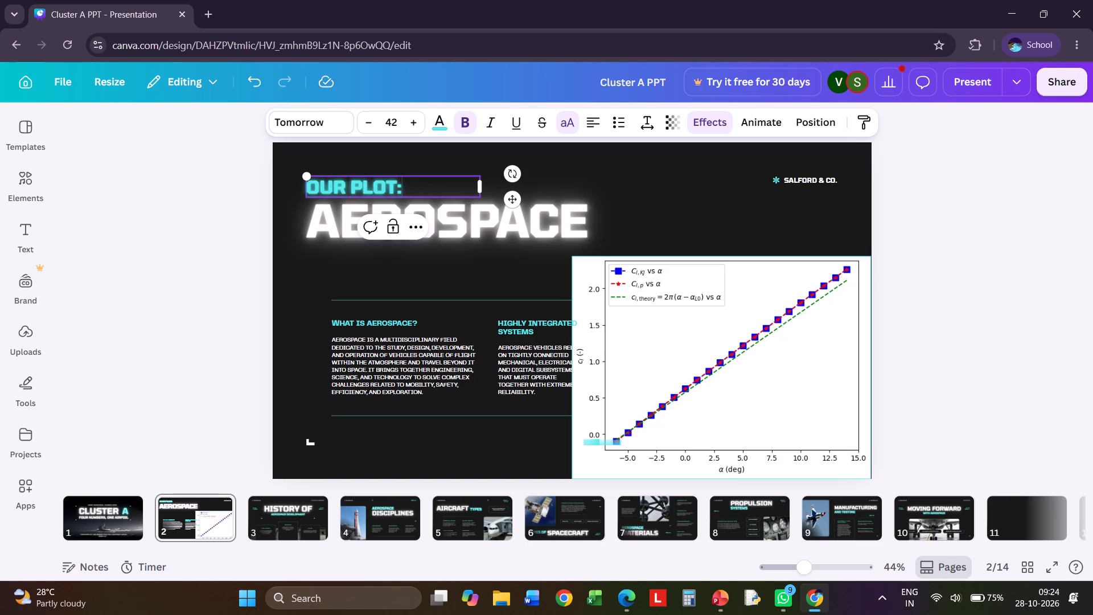
left_click(915, 274)
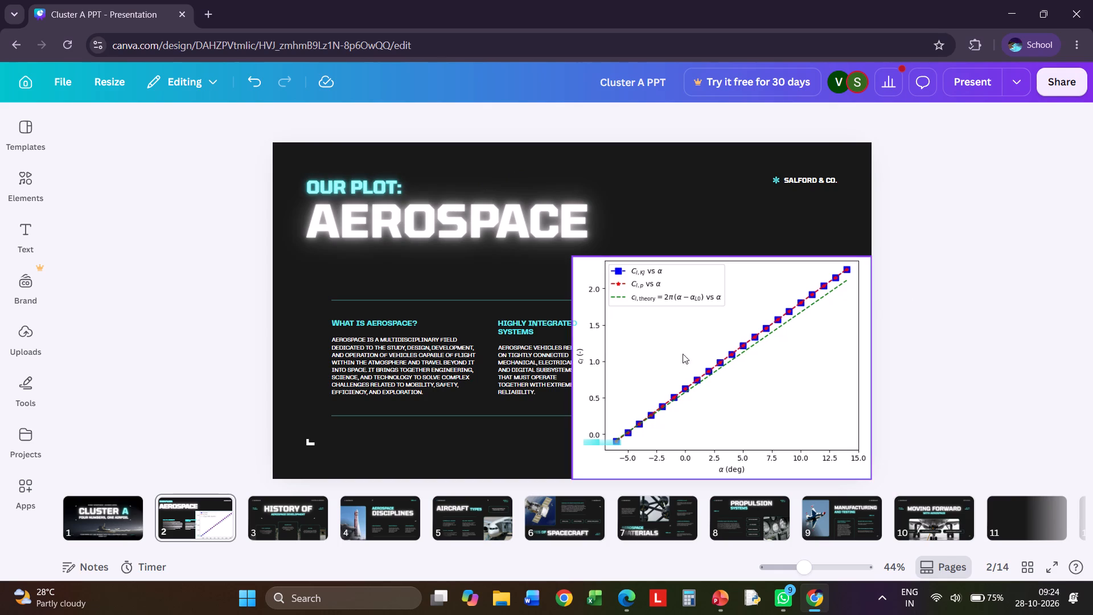
Replace the large AEROSPACE title on slide 2 with the letter "C".
left_click(586, 209)
left_click(586, 209)
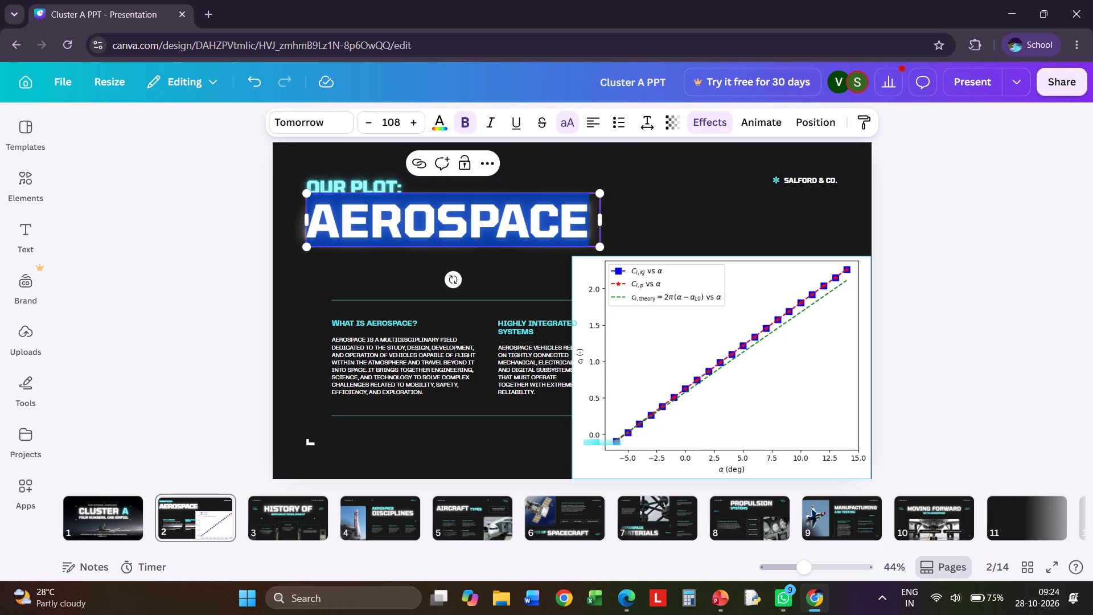
key("BackSpace")
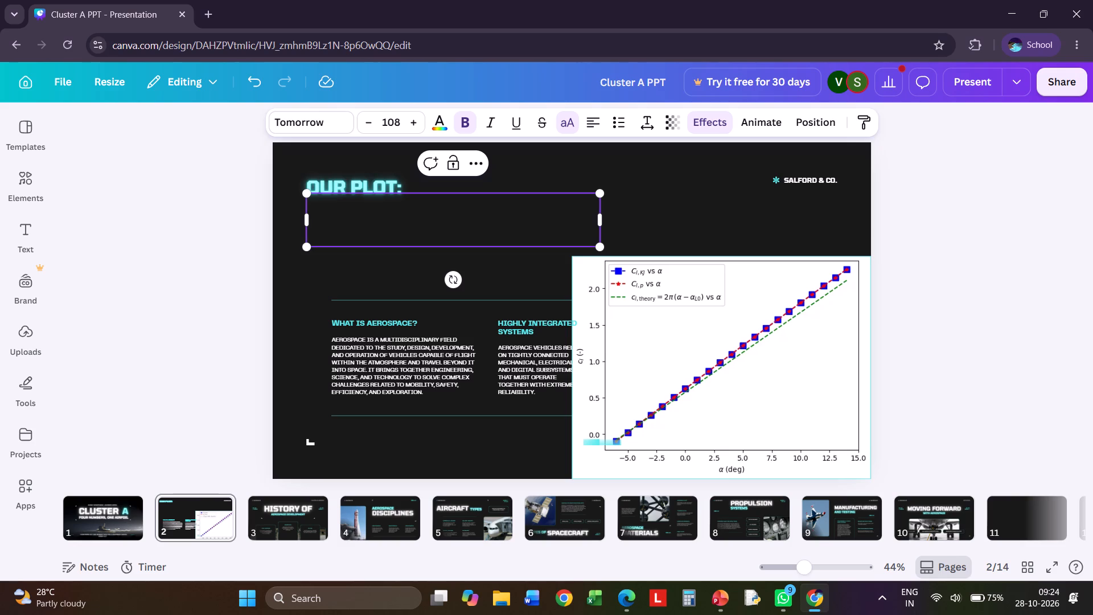
key("shift+c")
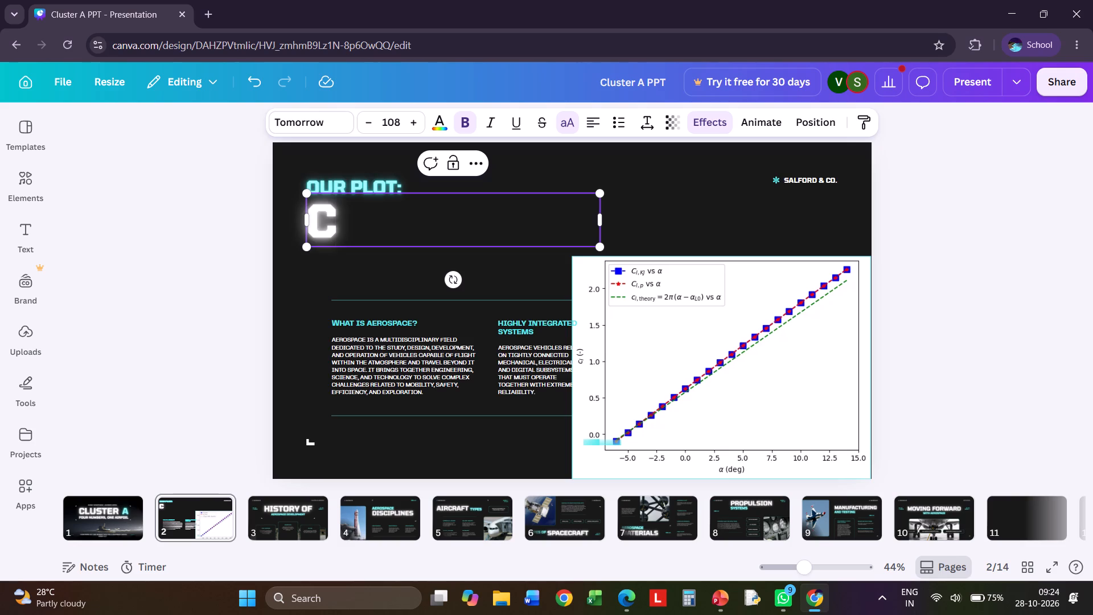
key("l")
key("BackSpace")
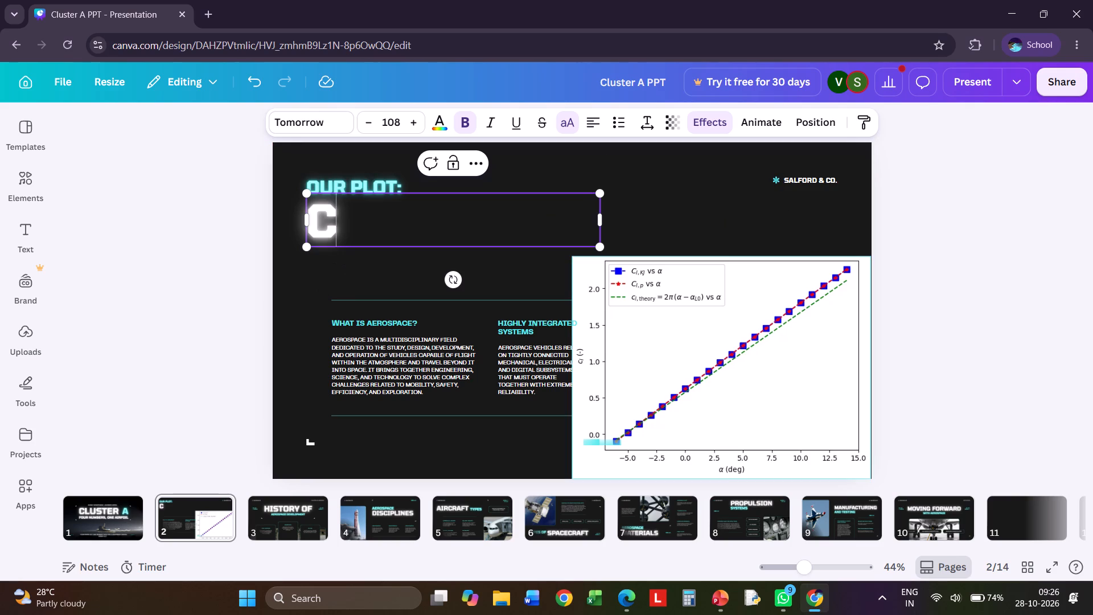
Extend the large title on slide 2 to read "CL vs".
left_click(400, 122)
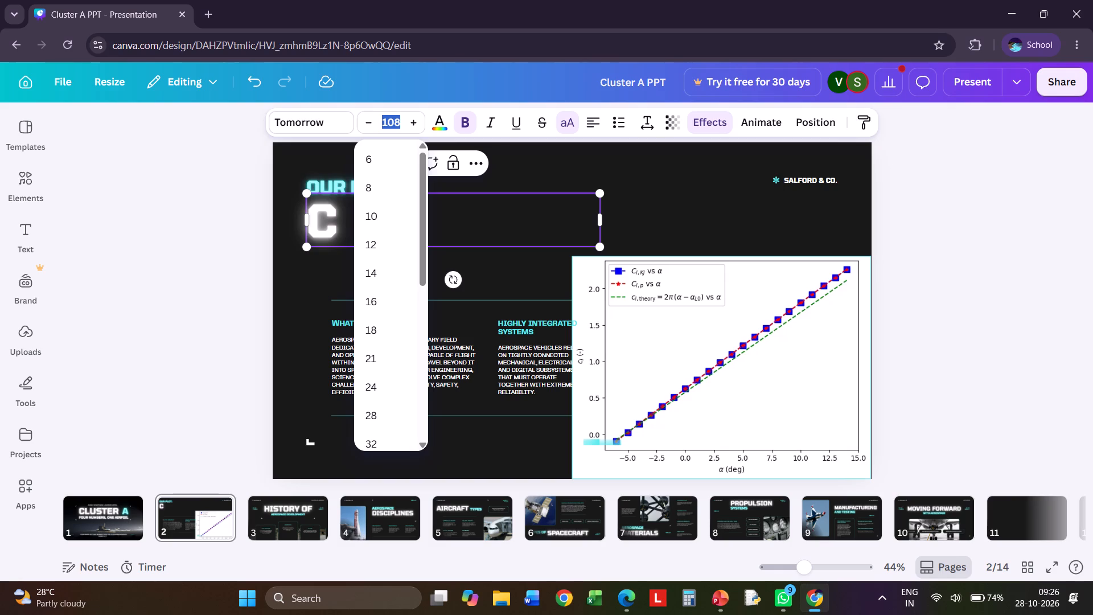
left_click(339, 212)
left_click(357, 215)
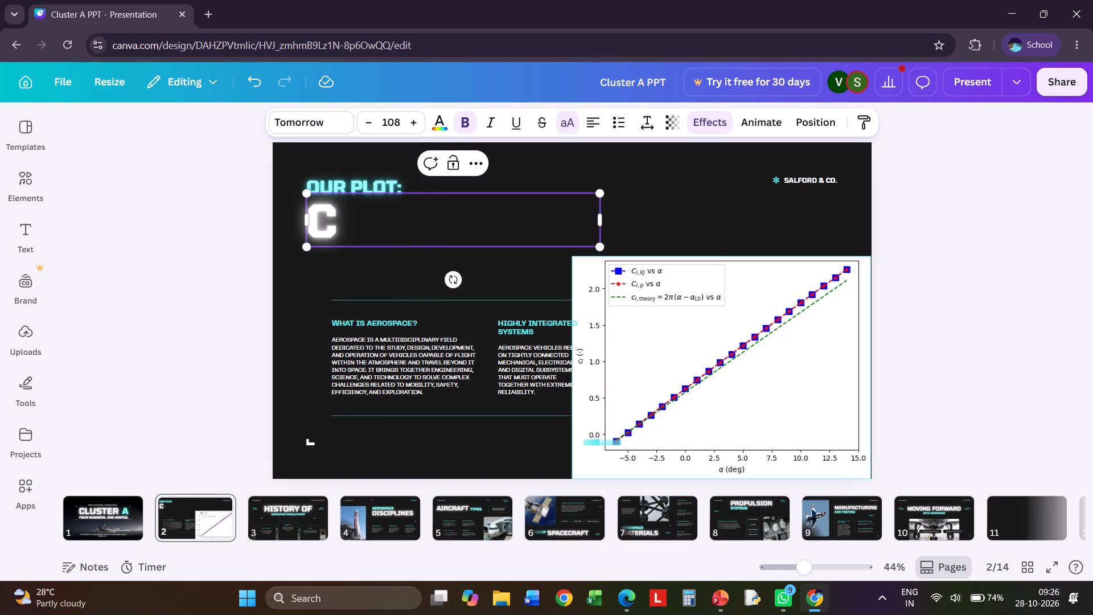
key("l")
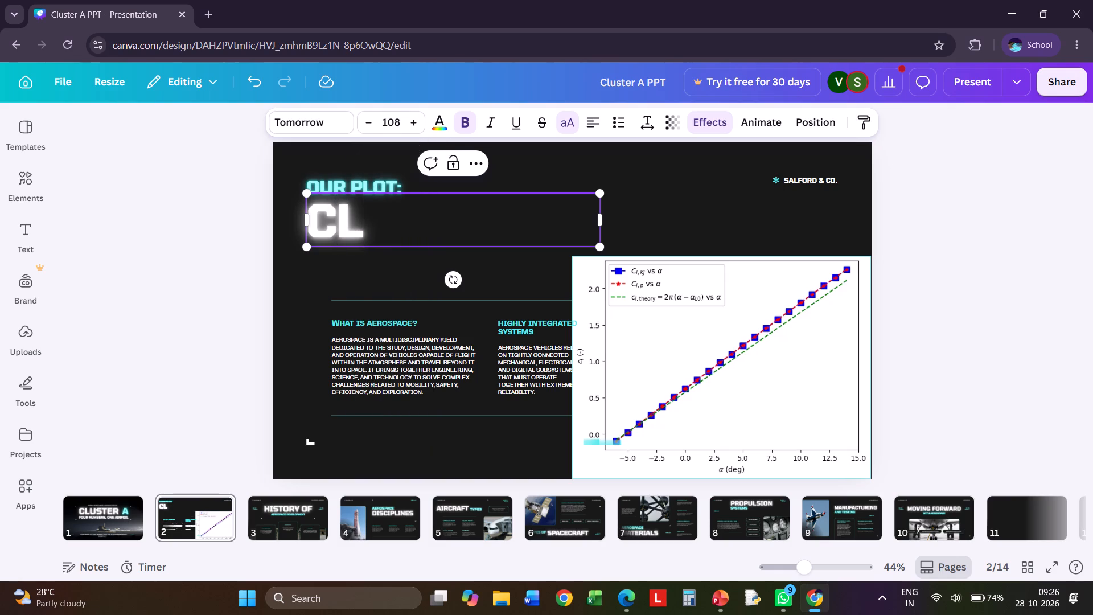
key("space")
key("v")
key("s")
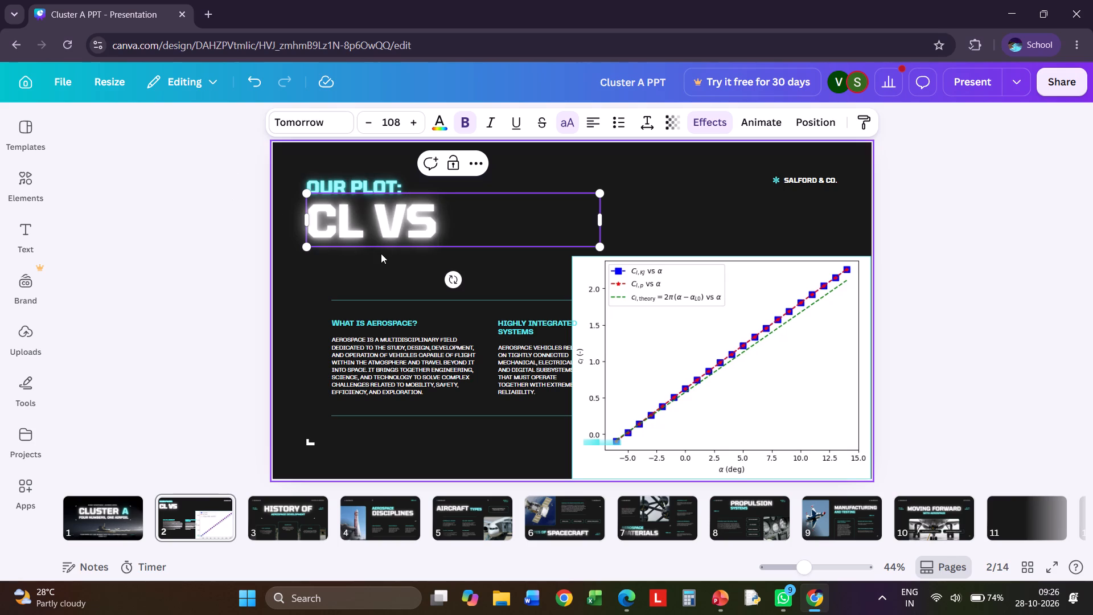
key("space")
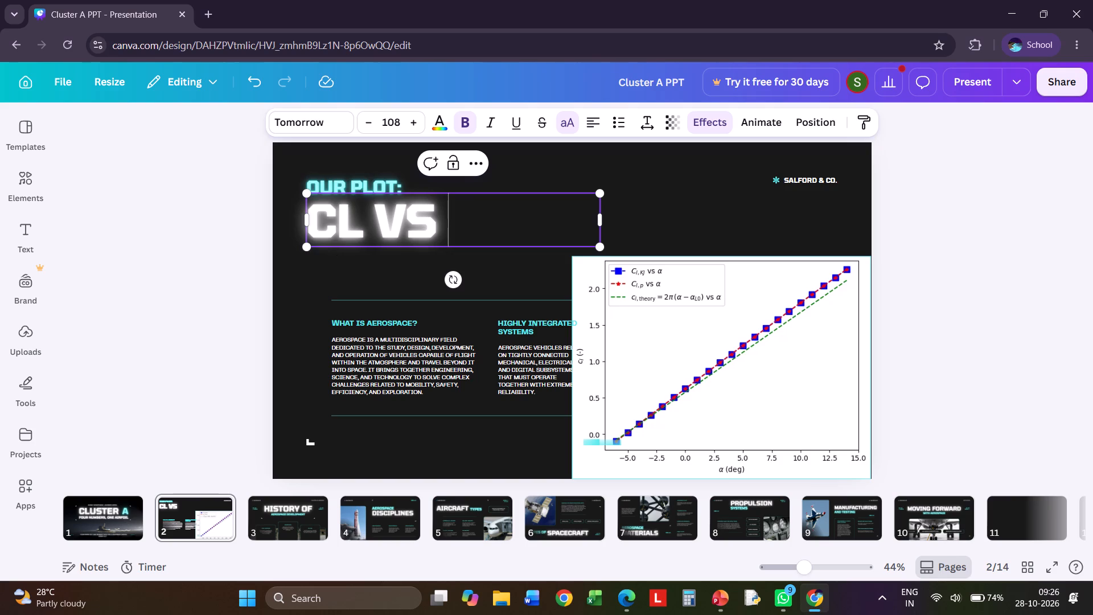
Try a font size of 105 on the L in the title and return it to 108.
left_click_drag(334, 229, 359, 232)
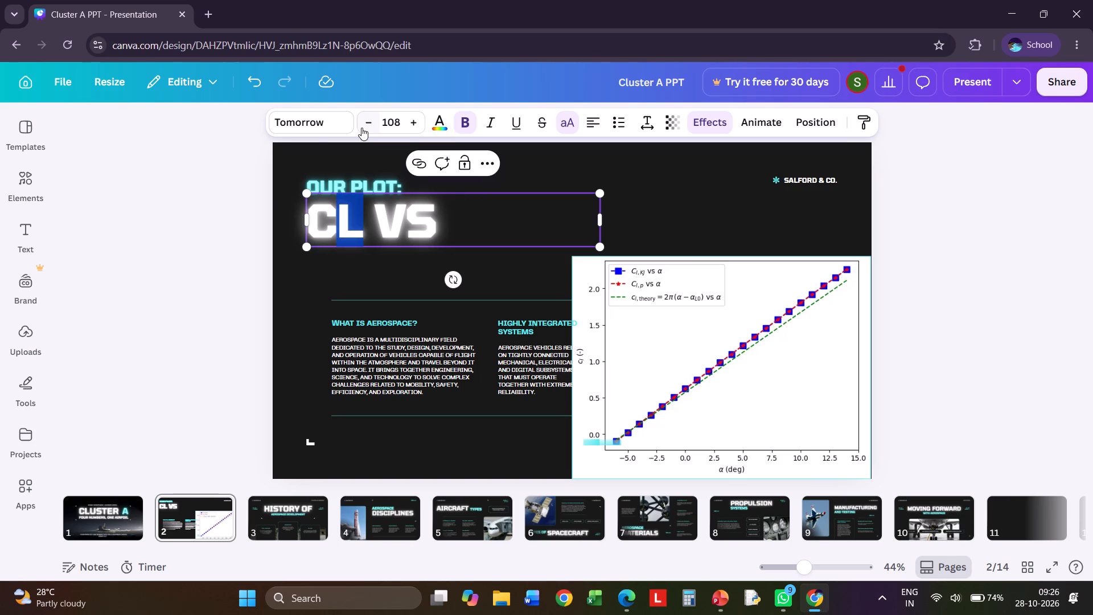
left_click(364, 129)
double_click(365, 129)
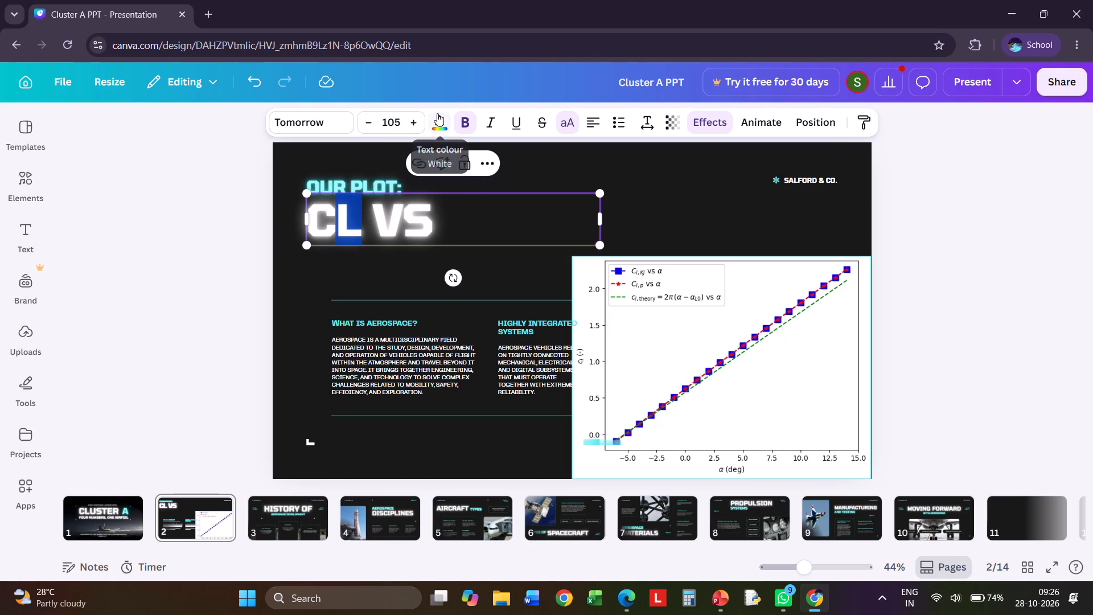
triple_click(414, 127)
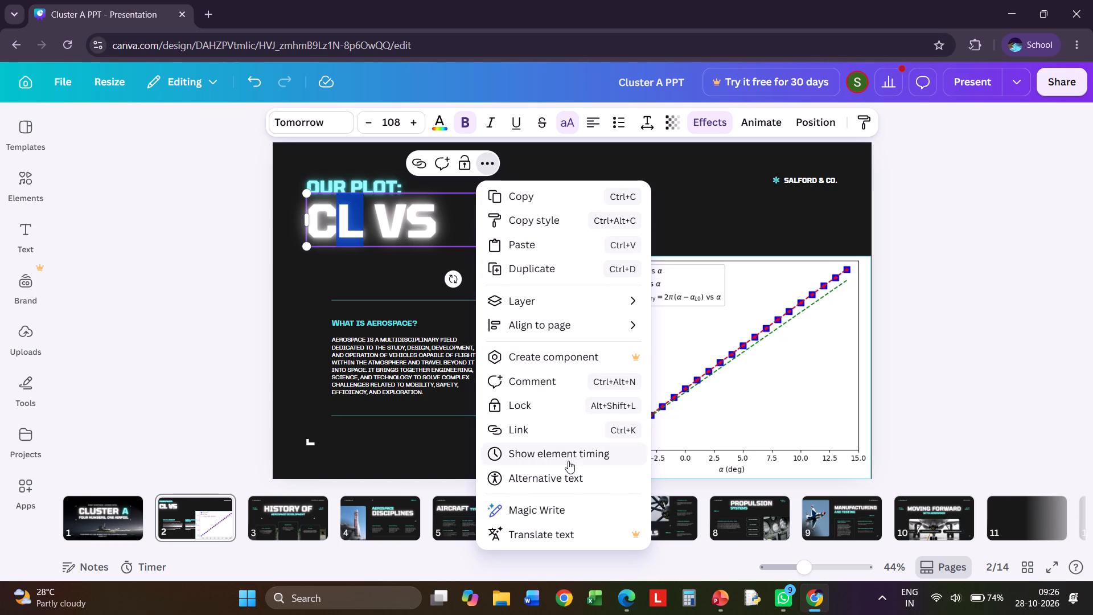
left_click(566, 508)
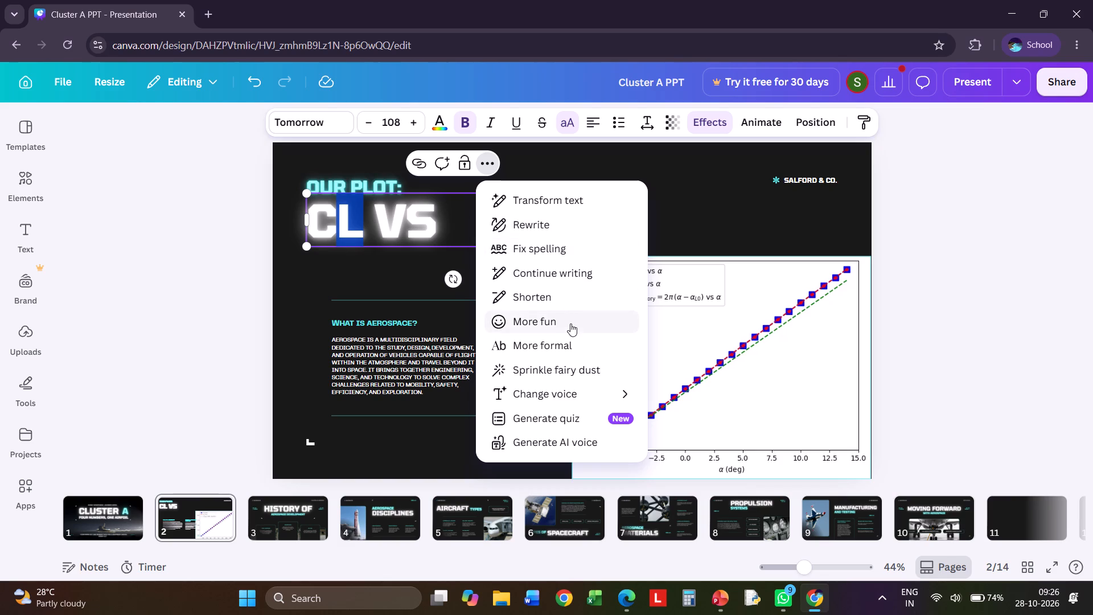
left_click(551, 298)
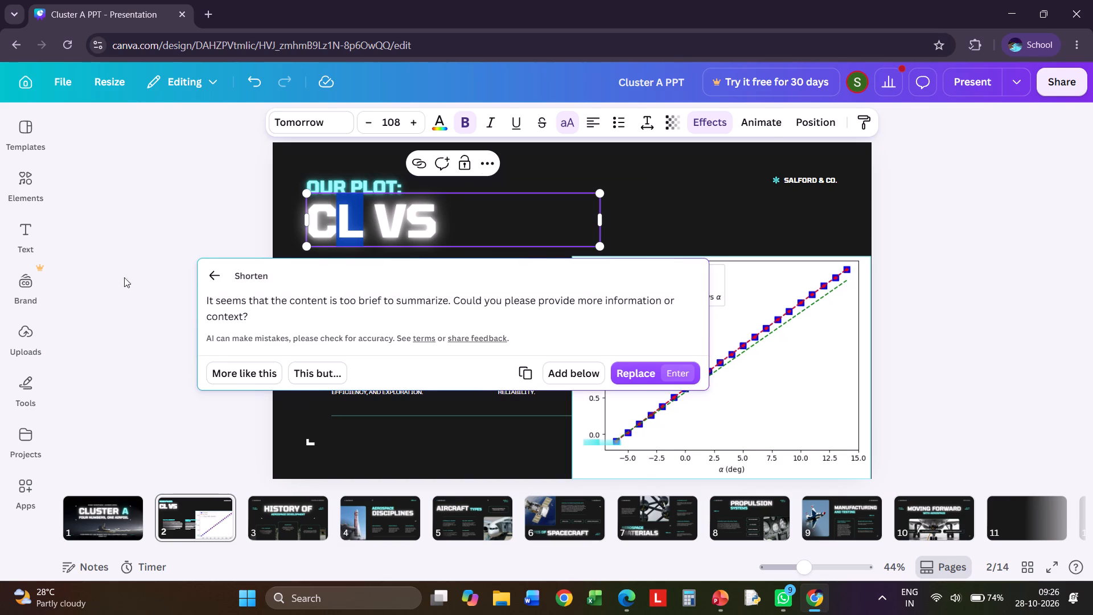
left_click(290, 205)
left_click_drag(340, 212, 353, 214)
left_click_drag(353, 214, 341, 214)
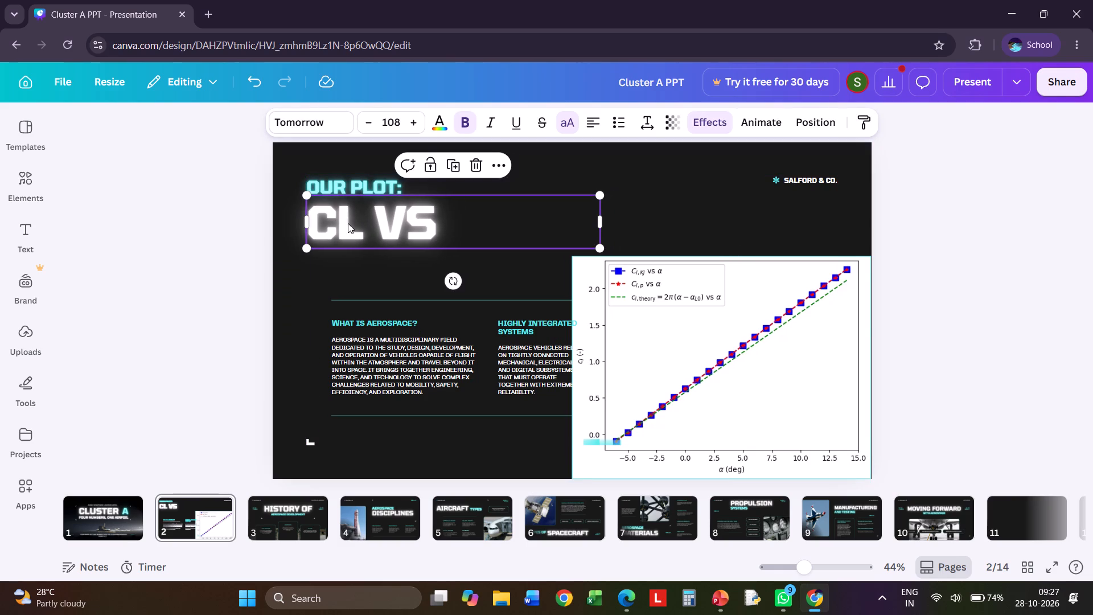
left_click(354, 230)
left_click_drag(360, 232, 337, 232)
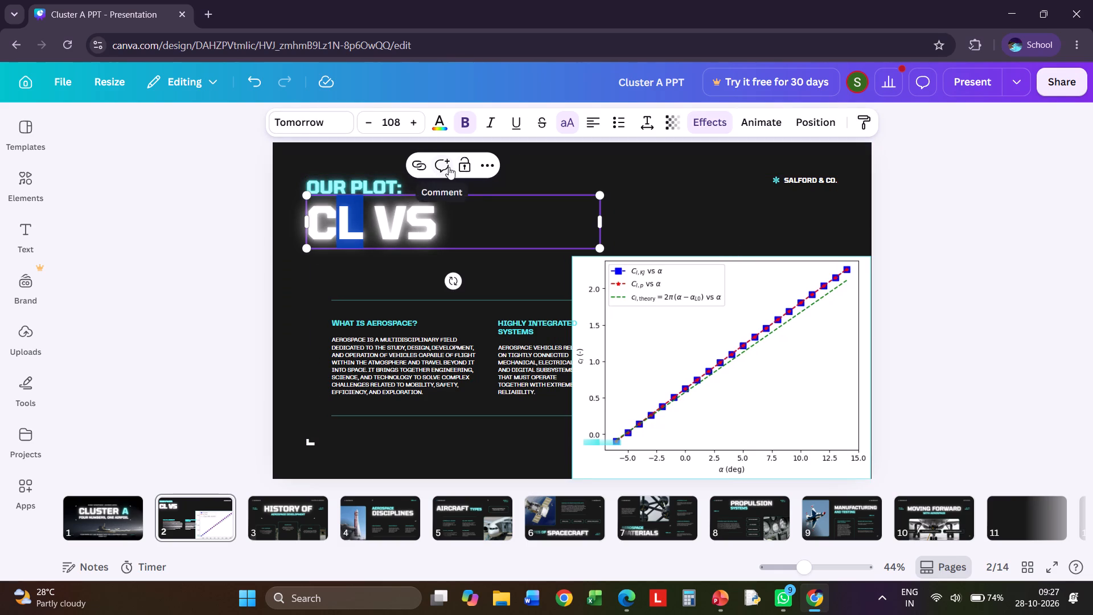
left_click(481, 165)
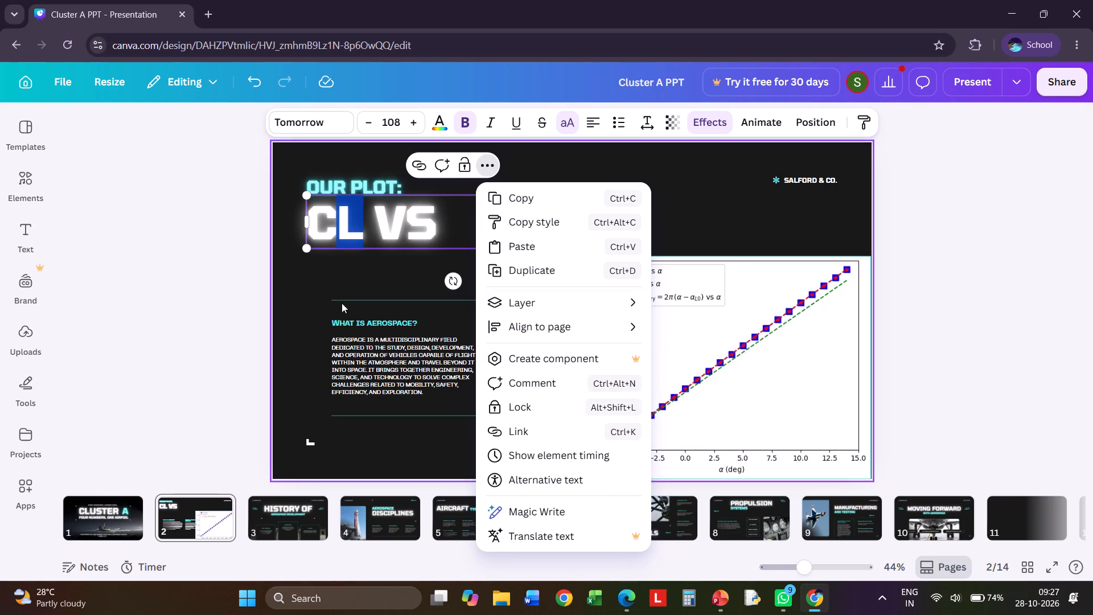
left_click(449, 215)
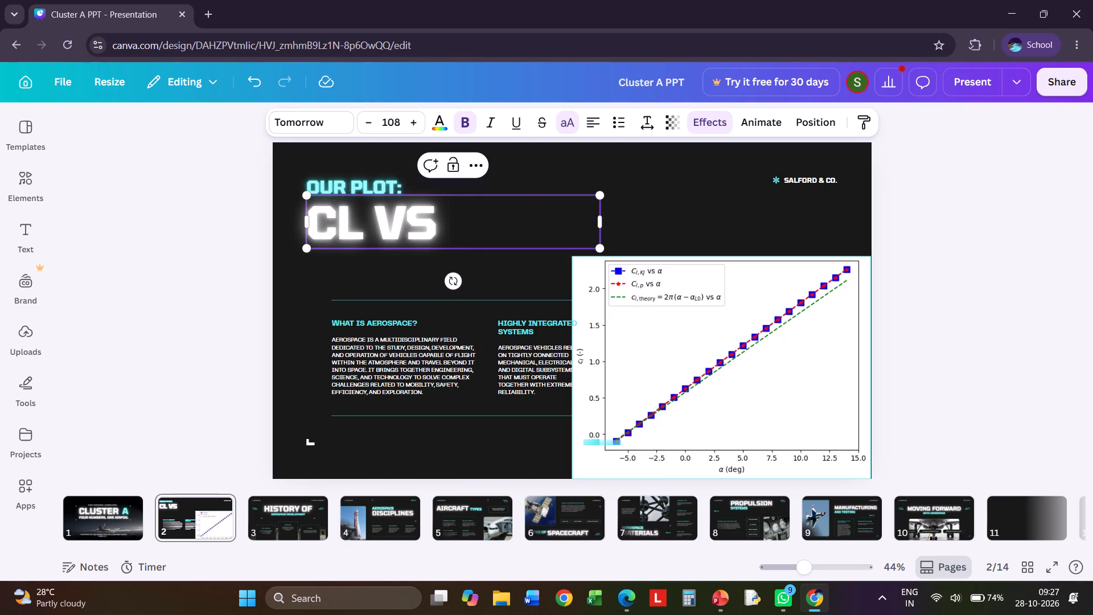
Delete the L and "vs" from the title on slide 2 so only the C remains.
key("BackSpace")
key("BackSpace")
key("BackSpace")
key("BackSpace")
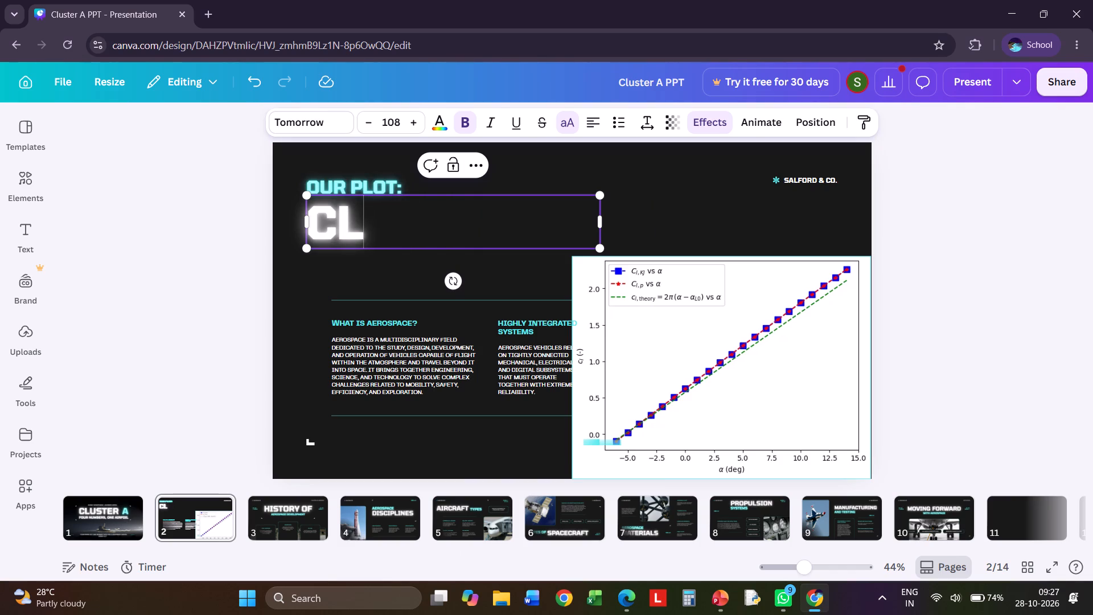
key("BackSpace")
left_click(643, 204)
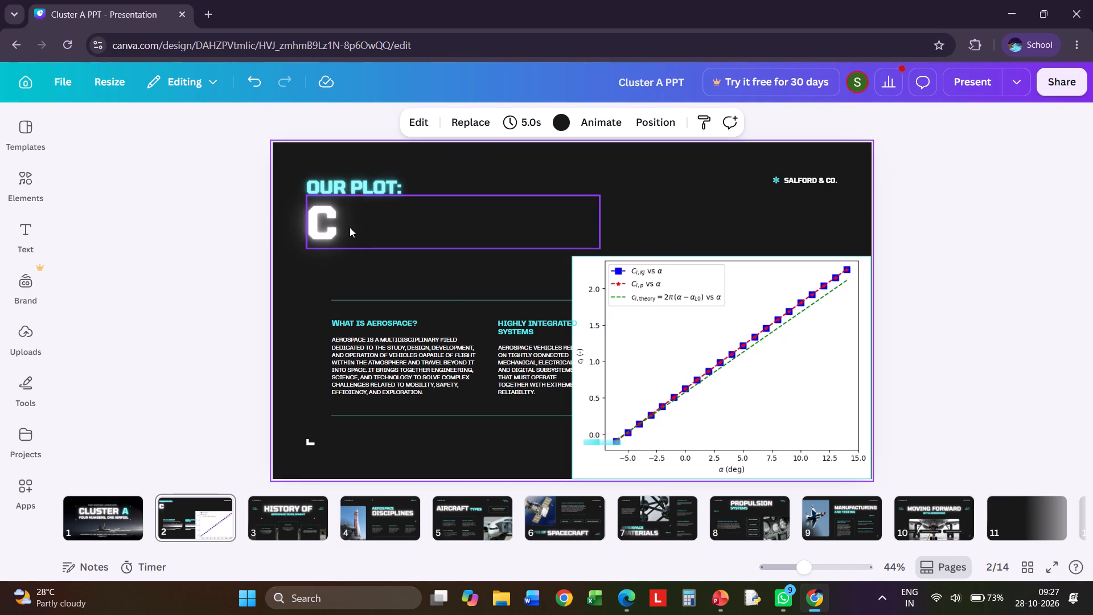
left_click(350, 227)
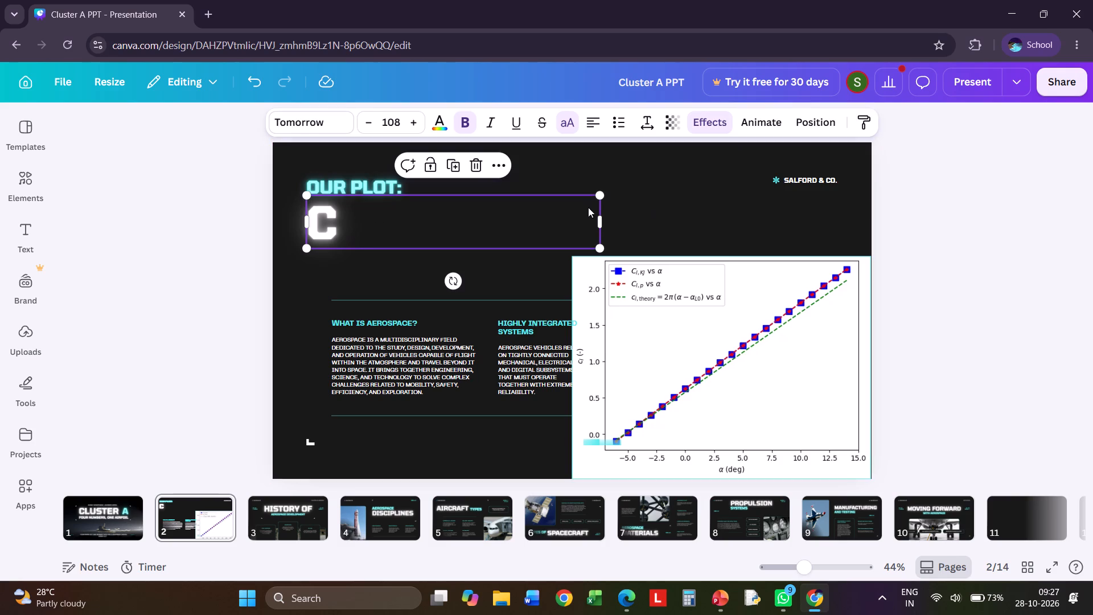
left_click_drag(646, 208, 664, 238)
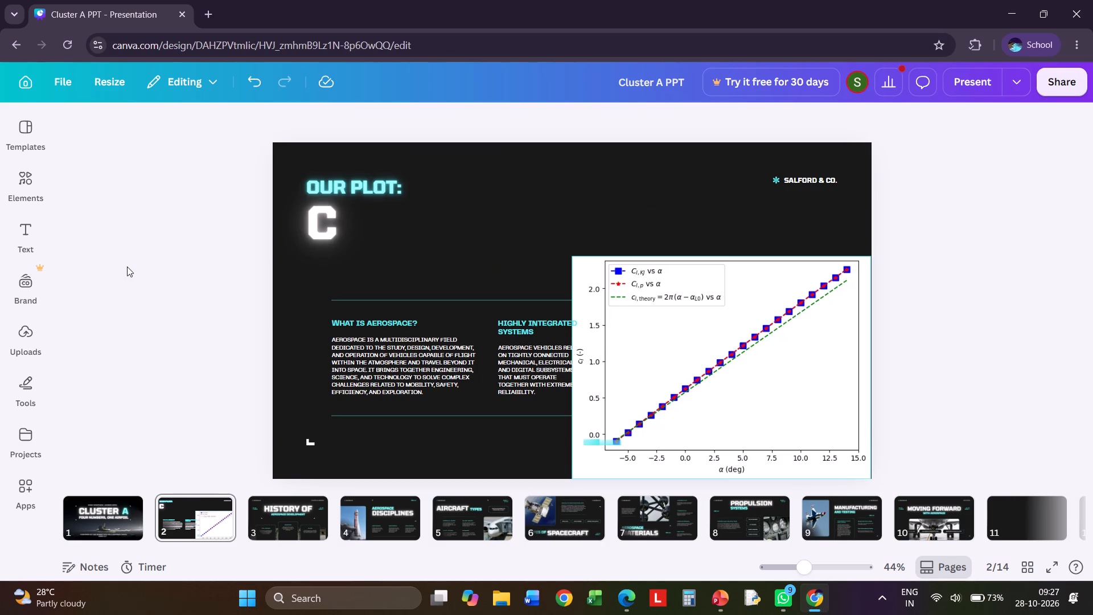
Add a subheading text box to slide 2 and replace its placeholder with the letter "L".
left_click(35, 228)
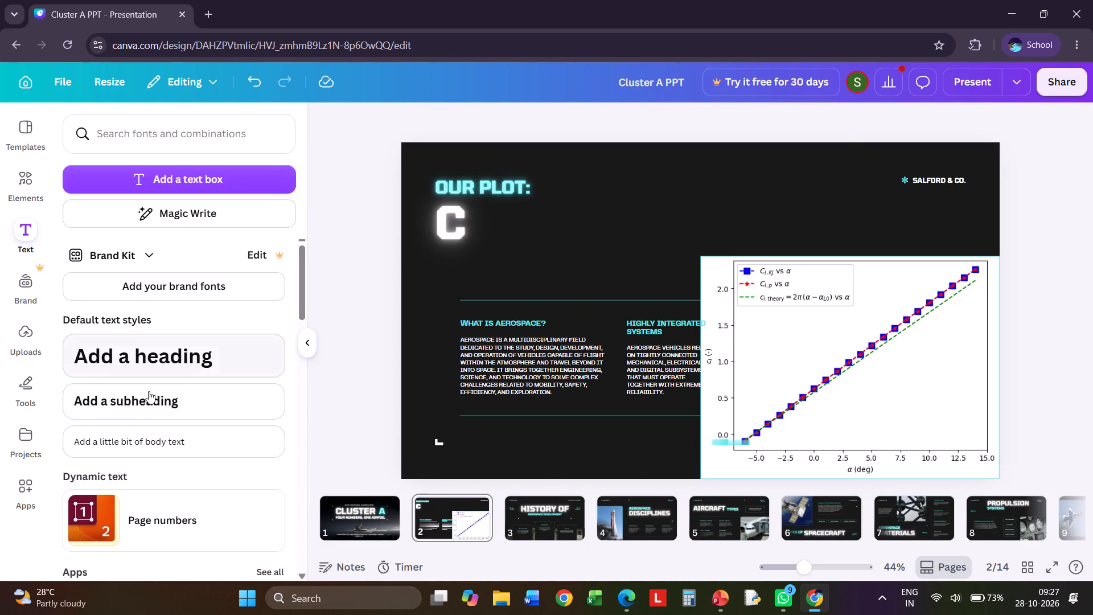
left_click(166, 399)
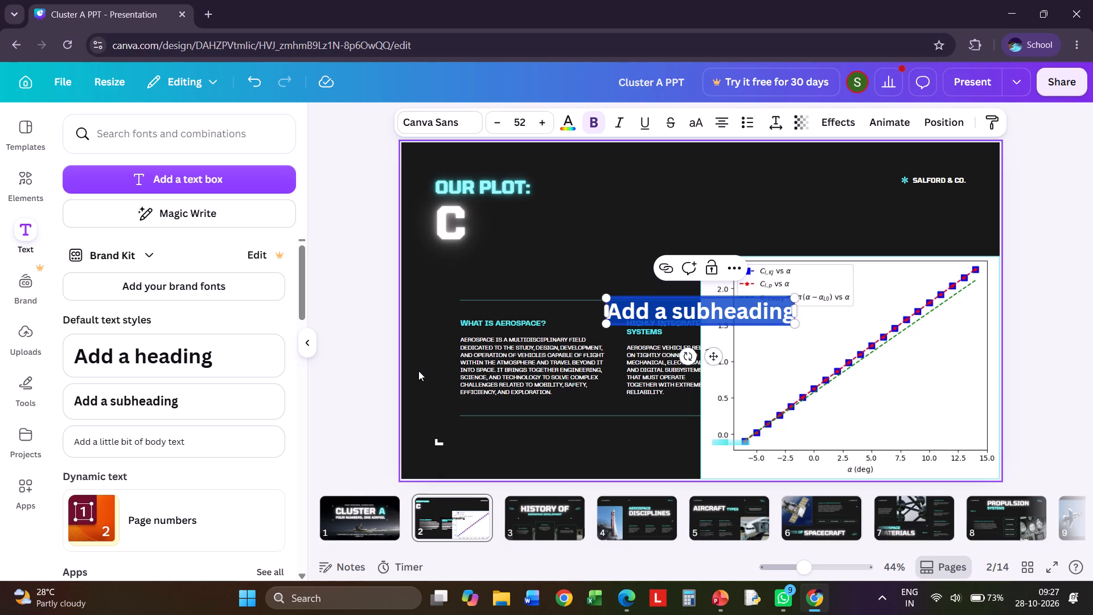
key("shift+l")
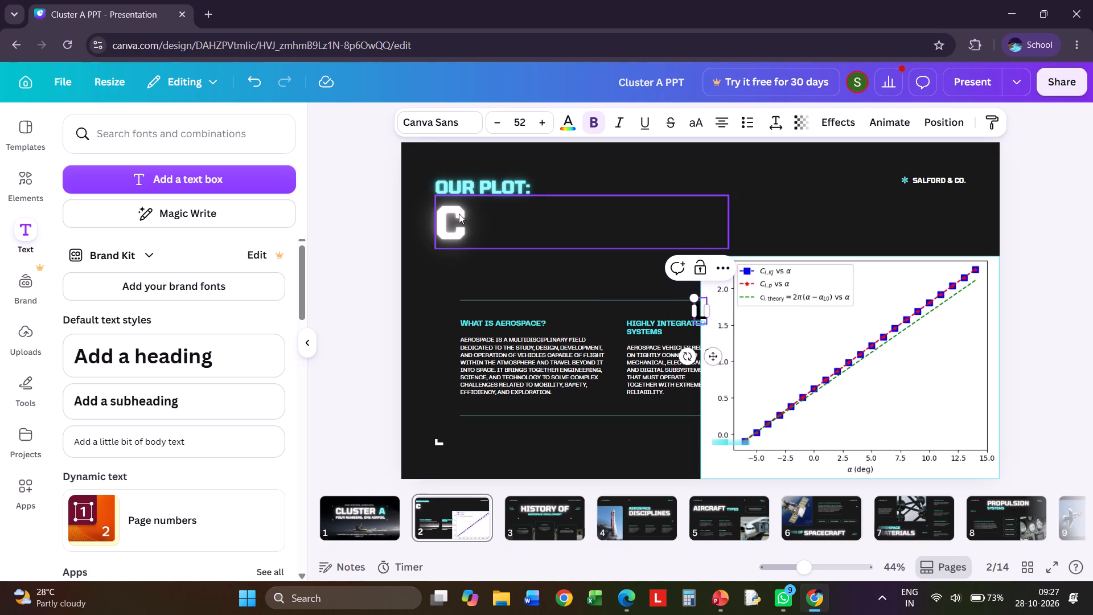
Copy the style of the C title on slide 2 and apply it to the separate L text box.
left_click(446, 225)
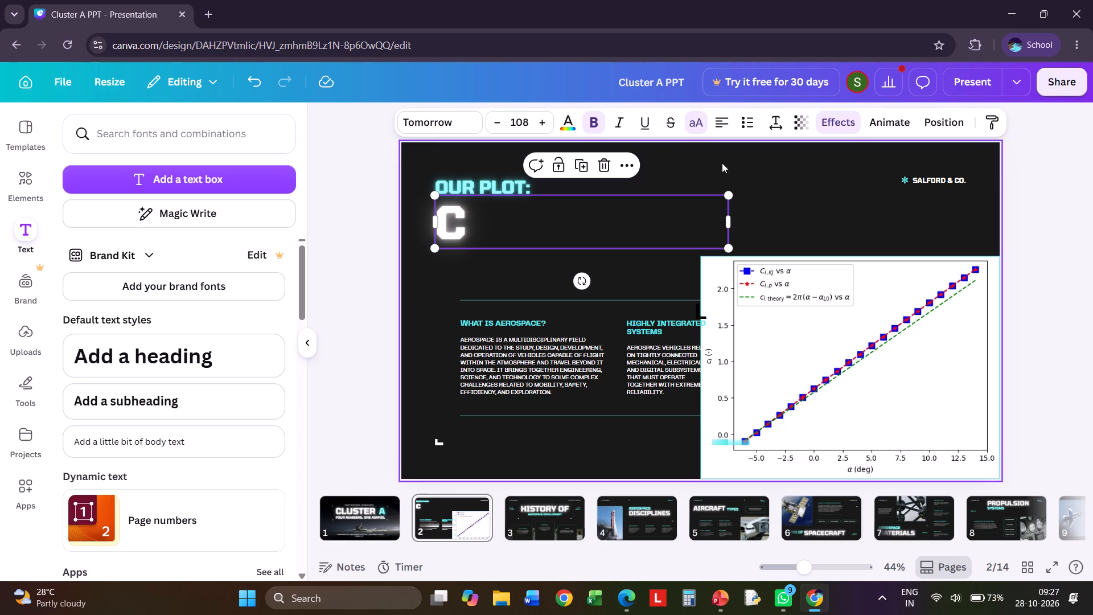
left_click(630, 169)
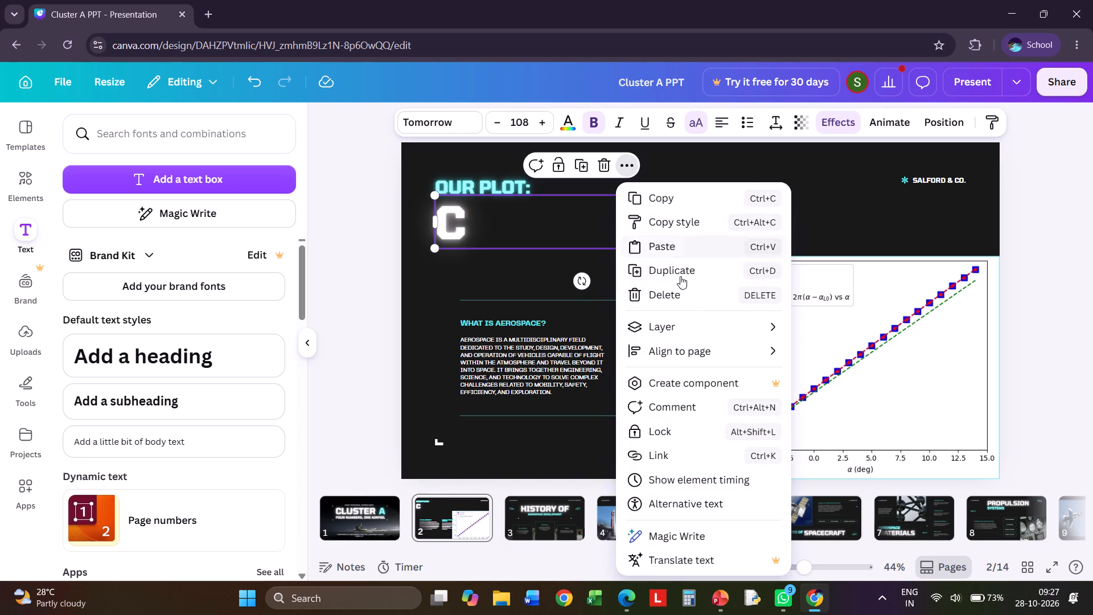
scroll(679, 446, "down", 1)
scroll(681, 494, "down", 3)
left_click(674, 225)
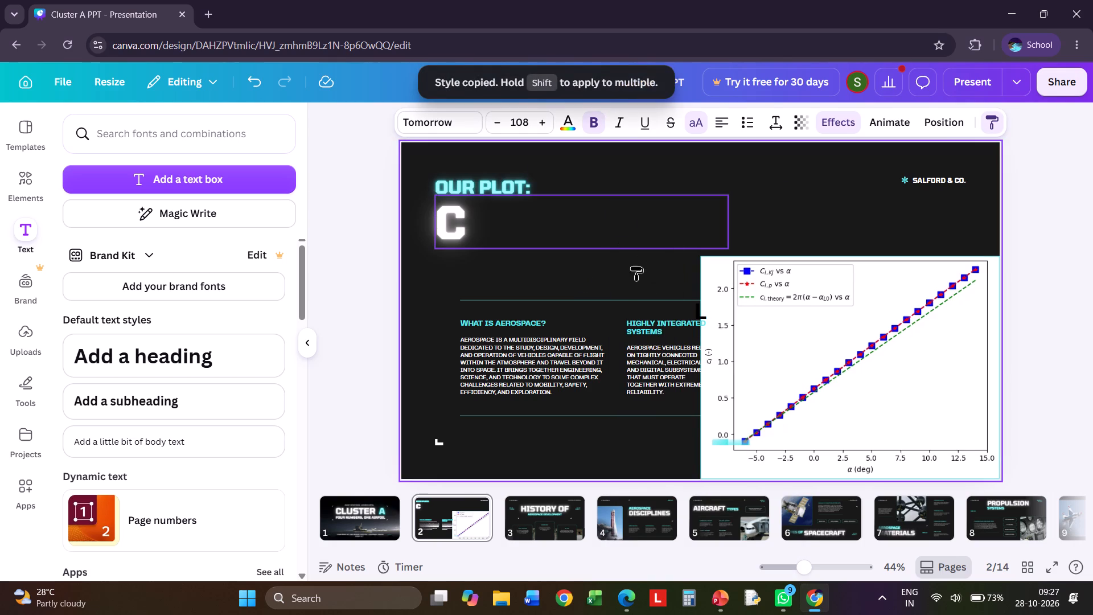
left_click(699, 309)
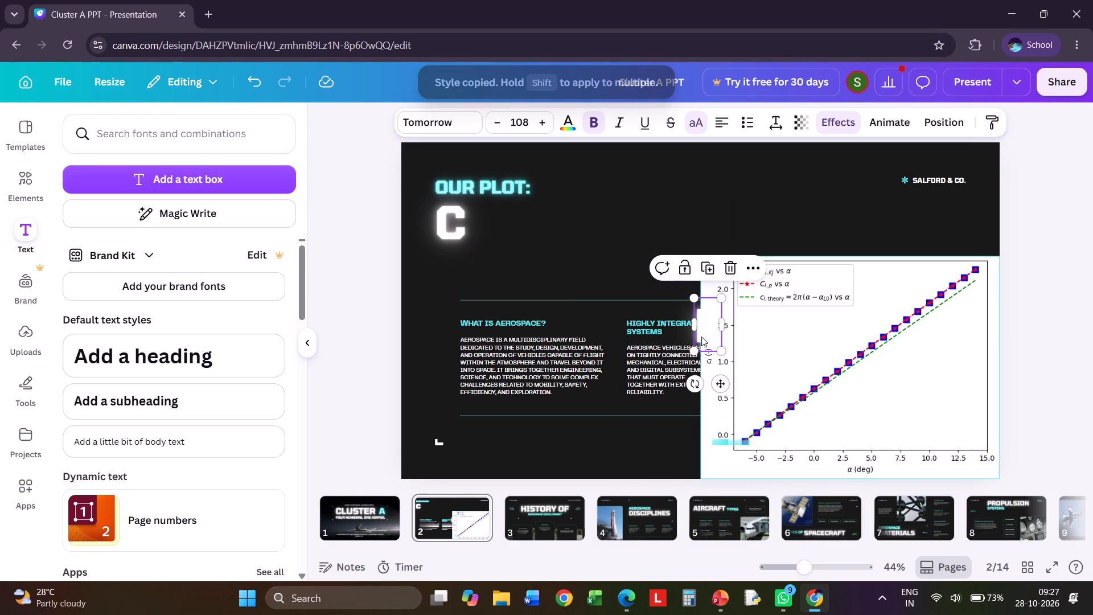
Move the L to the blank area beside the C title and shrink it to a font size of about 53.8.
left_click_drag(699, 334, 607, 267)
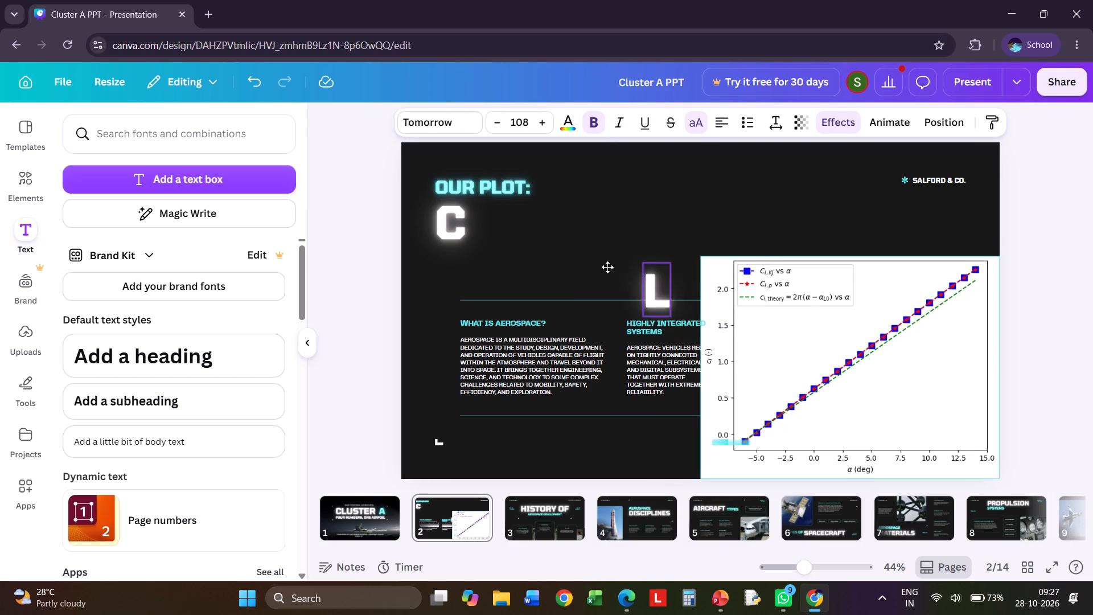
left_click_drag(607, 267, 549, 229)
left_click_drag(545, 197, 560, 220)
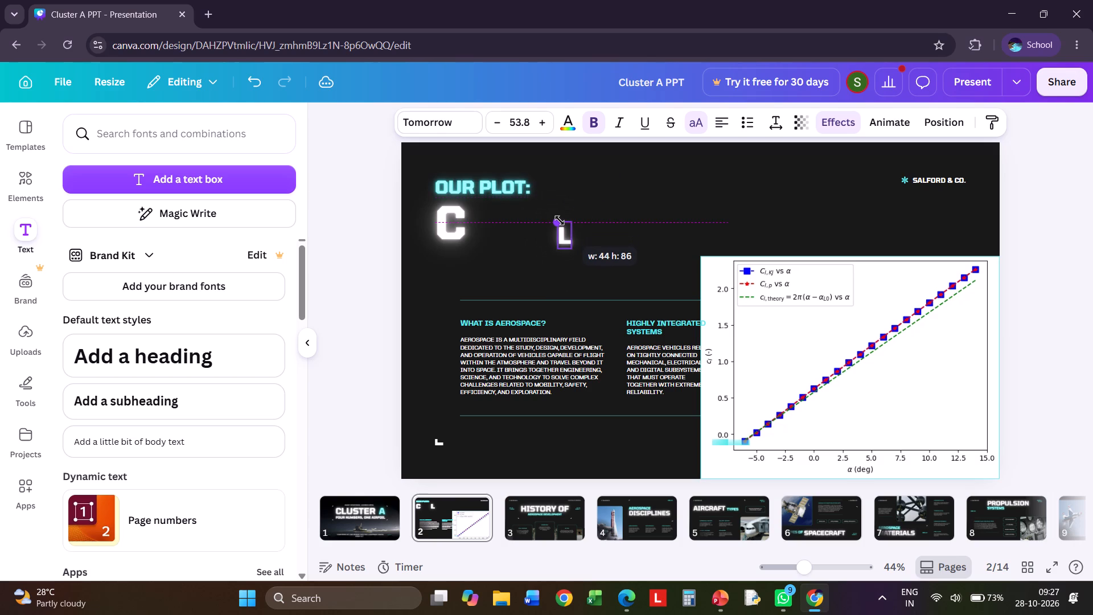
left_click_drag(560, 220, 559, 220)
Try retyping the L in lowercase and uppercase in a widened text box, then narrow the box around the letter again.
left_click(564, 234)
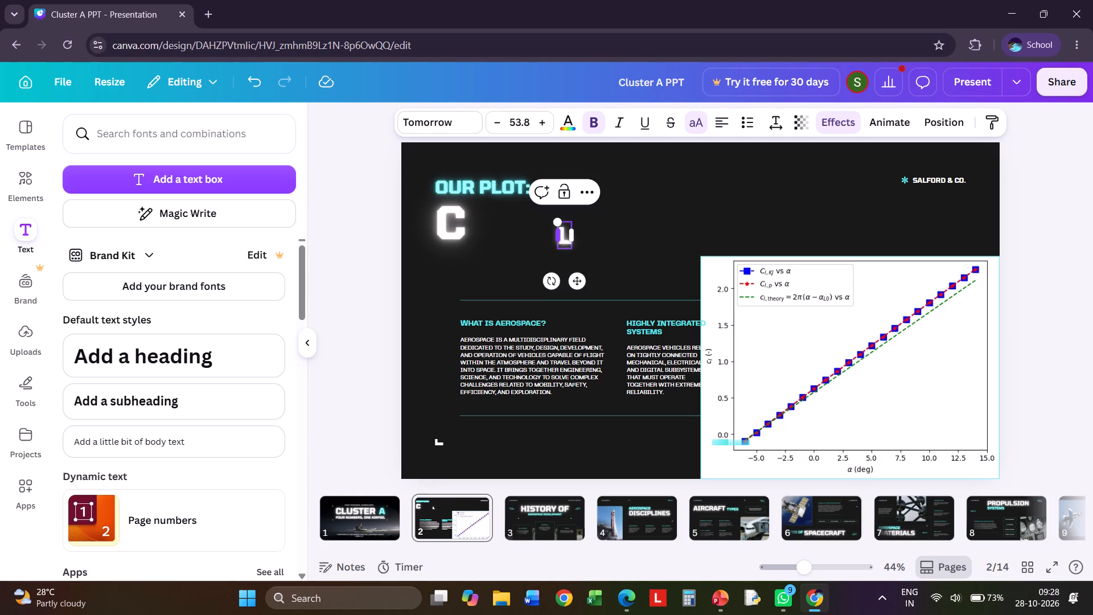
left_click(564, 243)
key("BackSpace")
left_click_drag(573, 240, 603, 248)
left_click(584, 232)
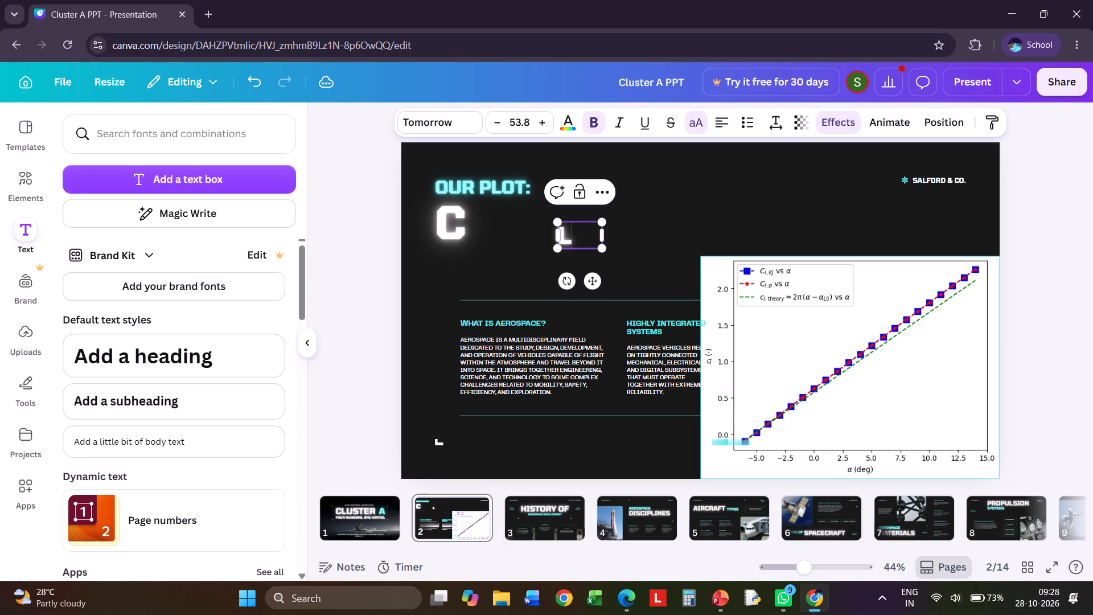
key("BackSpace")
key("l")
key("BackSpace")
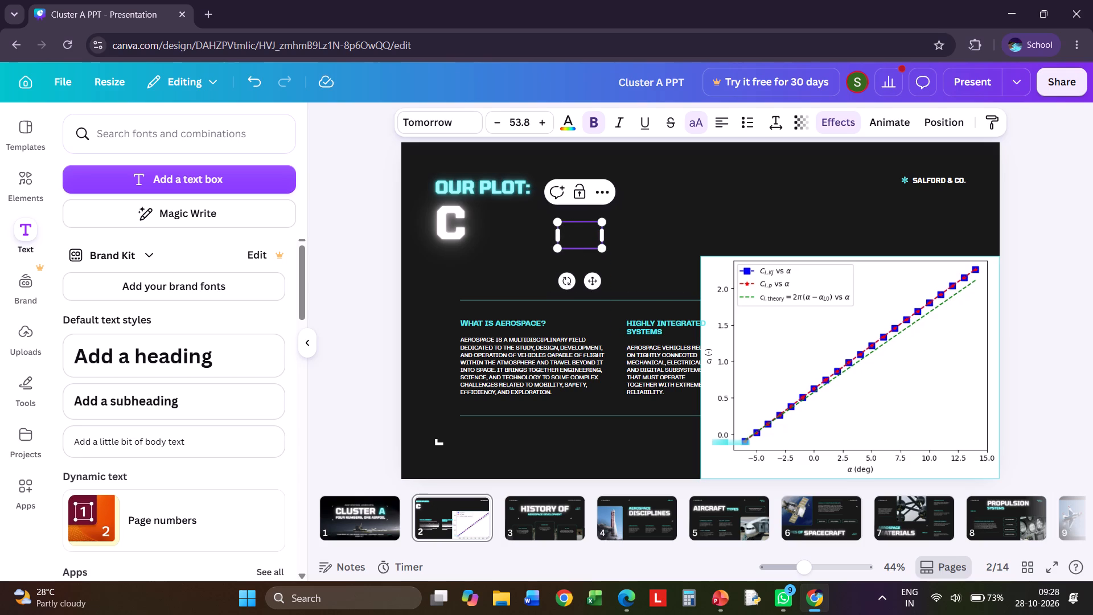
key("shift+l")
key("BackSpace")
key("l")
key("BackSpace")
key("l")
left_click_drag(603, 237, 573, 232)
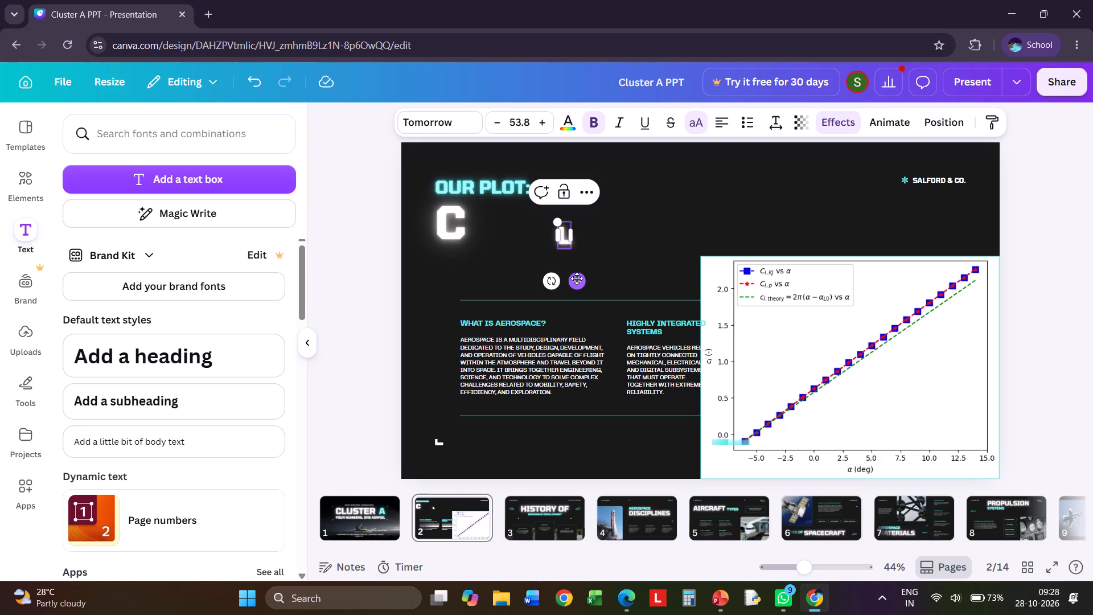
Place the small L against the lower edge of the C as its subscript.
left_click_drag(577, 278, 487, 272)
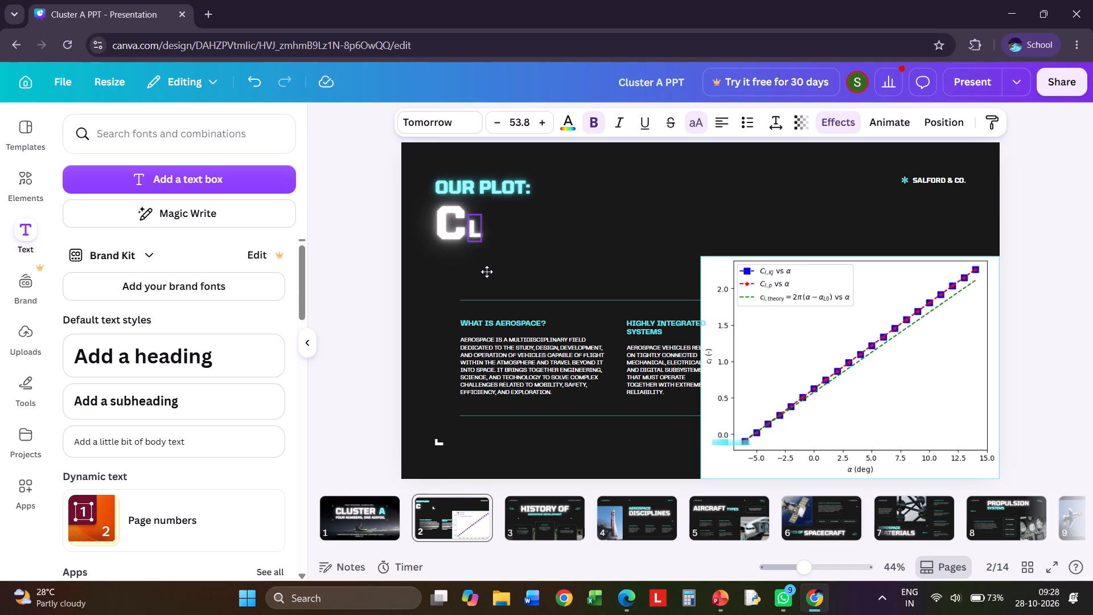
left_click_drag(487, 272, 487, 276)
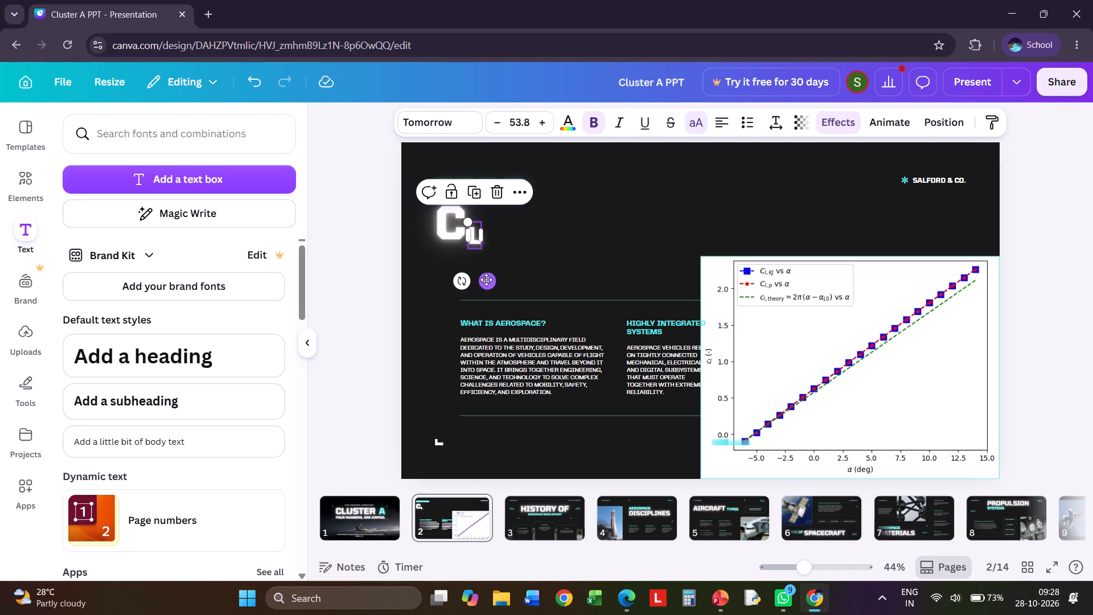
left_click(486, 280)
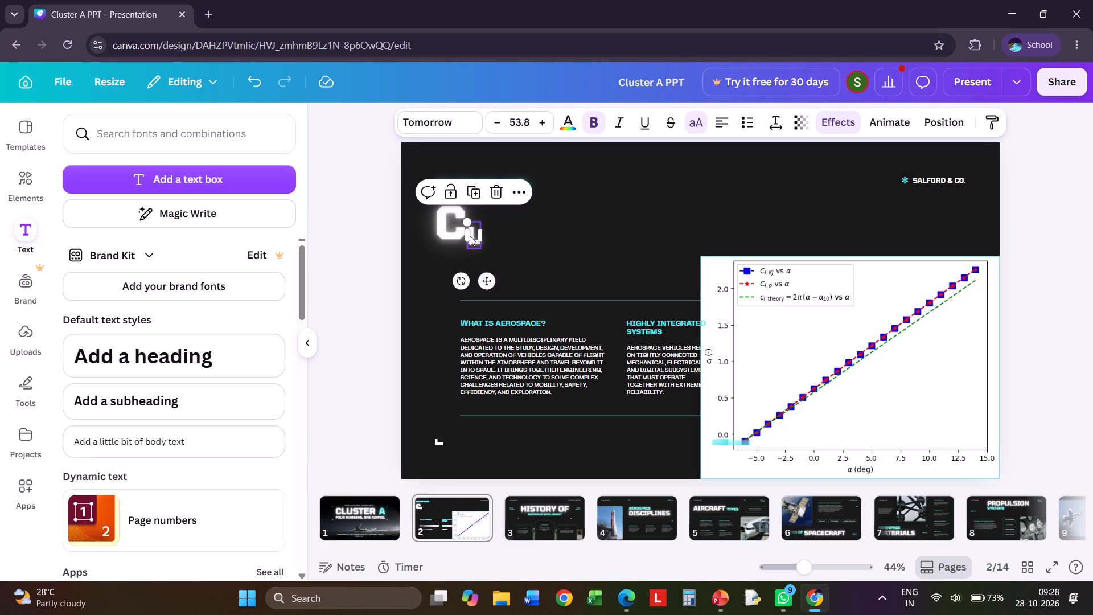
Add "vs" to the title after the C, with three spaces before it to clear the subscript L.
left_click(500, 208)
left_click(508, 227)
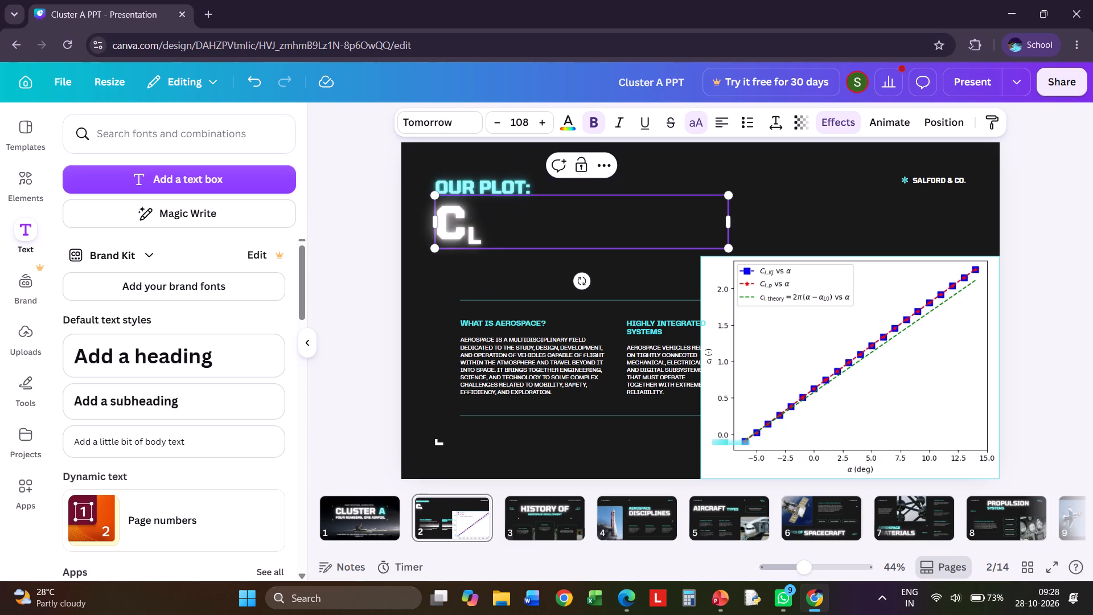
key("space")
key("space")
key("space")
type("vs")
key("space")
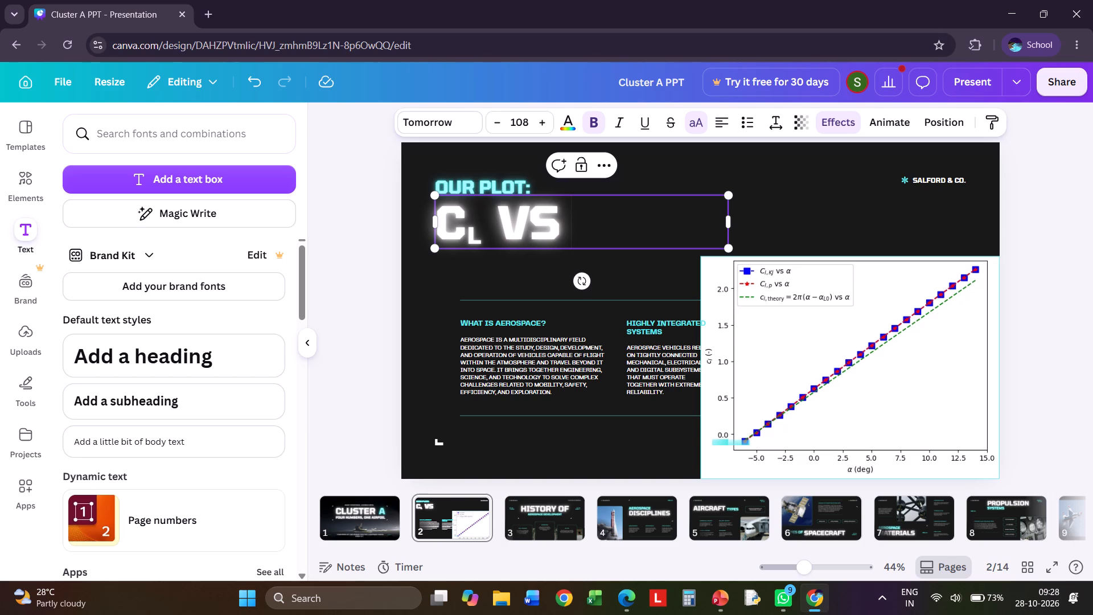
Search the design elements for "alpha".
left_click(457, 209)
left_click(15, 392)
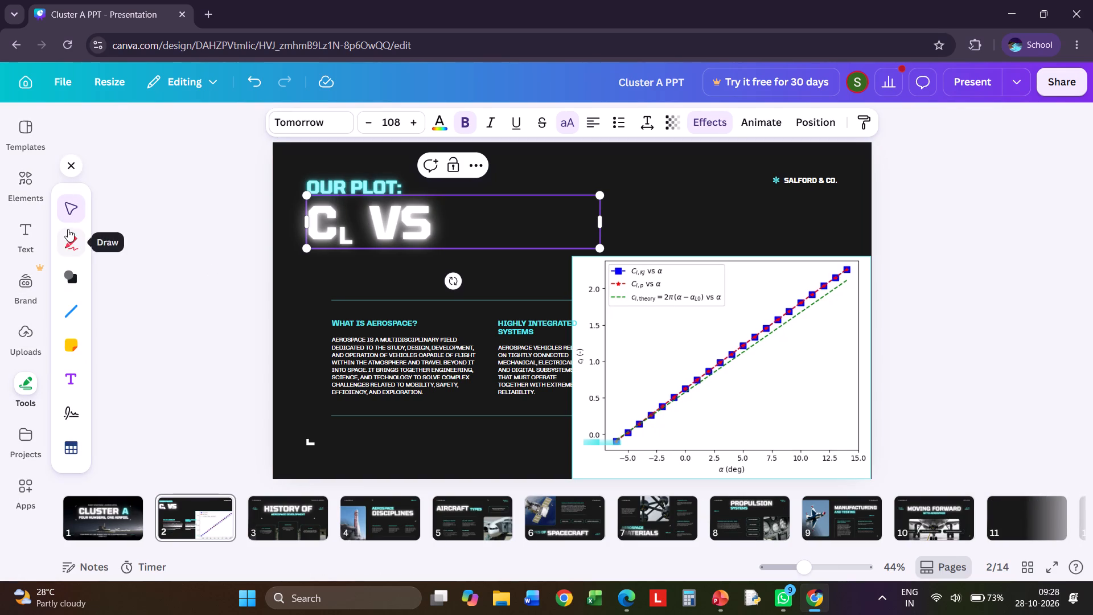
left_click(38, 192)
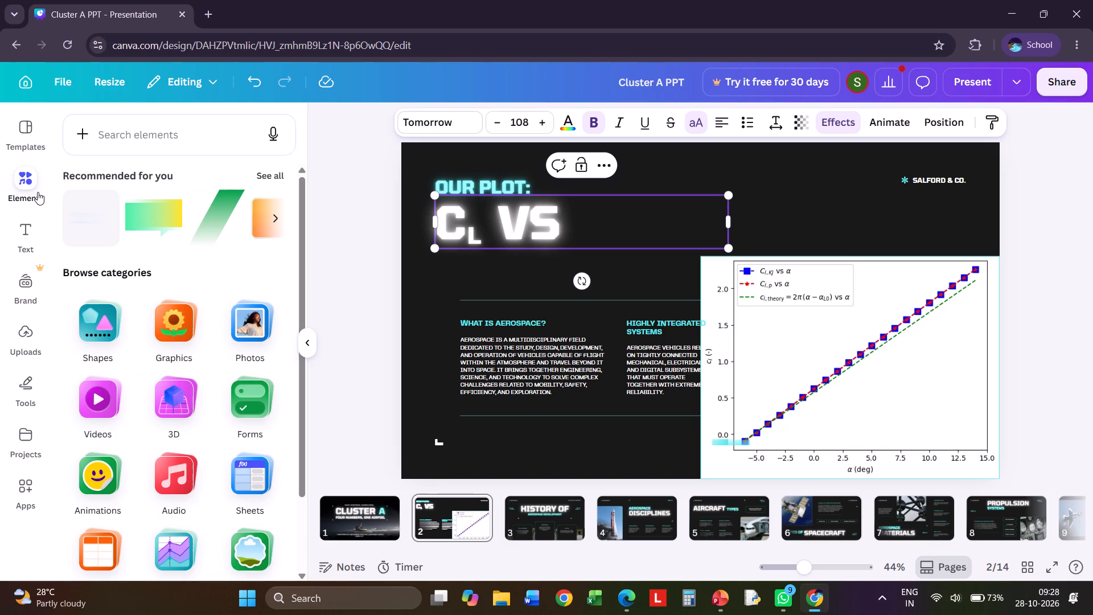
left_click(166, 141)
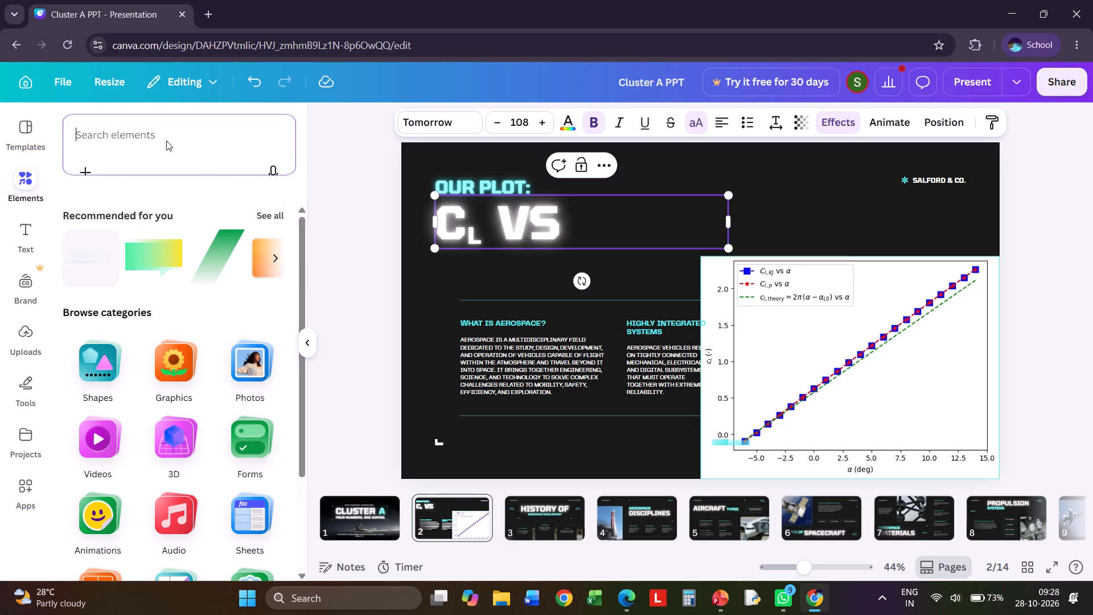
type("alpha")
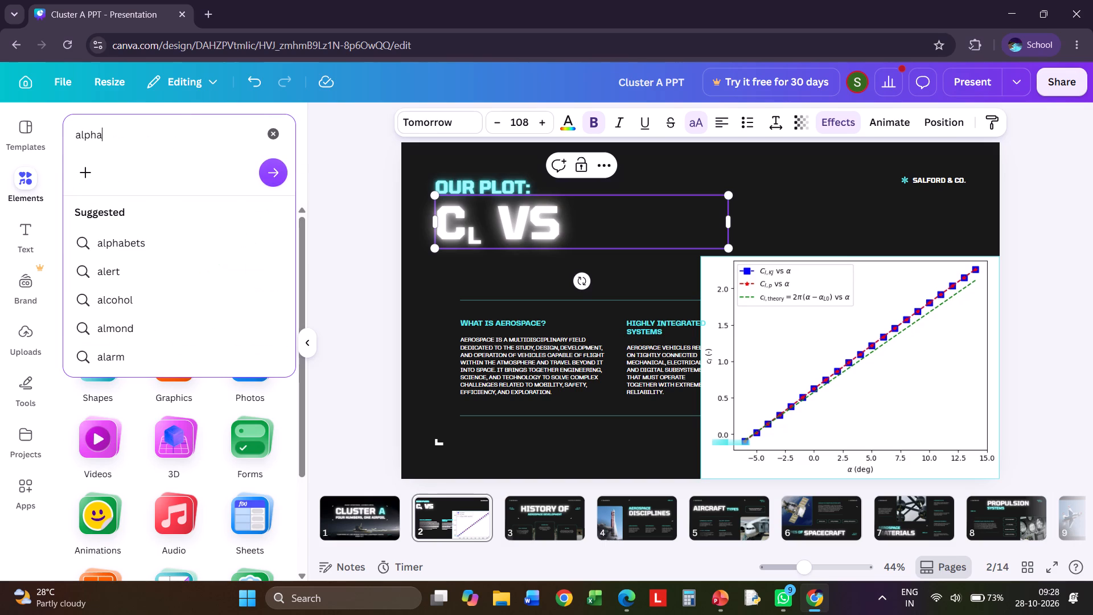
left_click(279, 173)
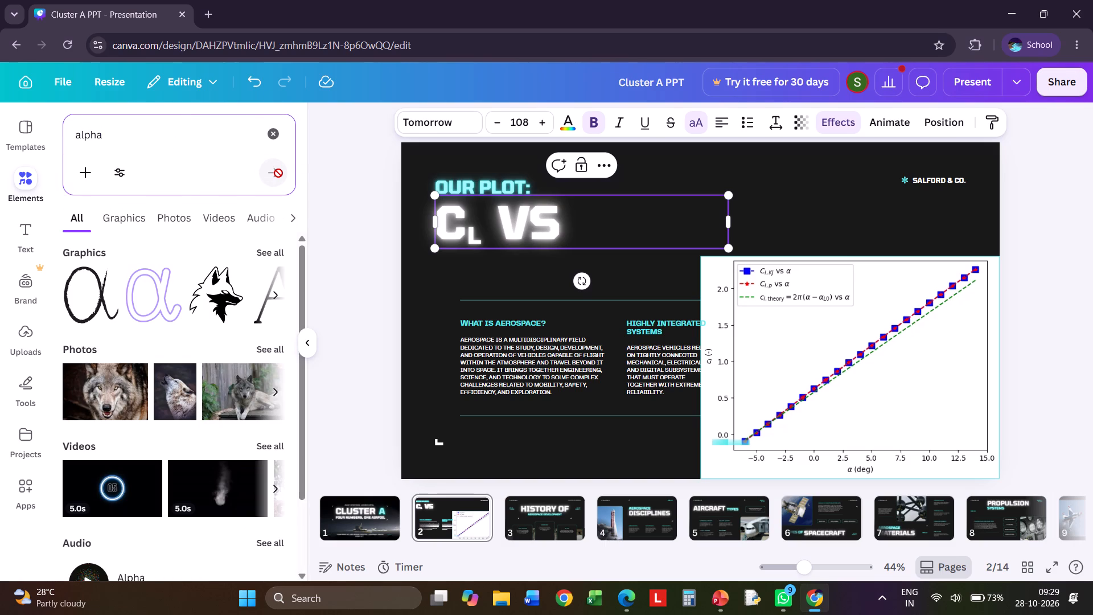
Browse the graphics results for "alpha" for a symbol suited to the slide title.
scroll(249, 198, "down", 1)
scroll(221, 244, "down", 6)
scroll(220, 246, "up", 5)
left_click(129, 223)
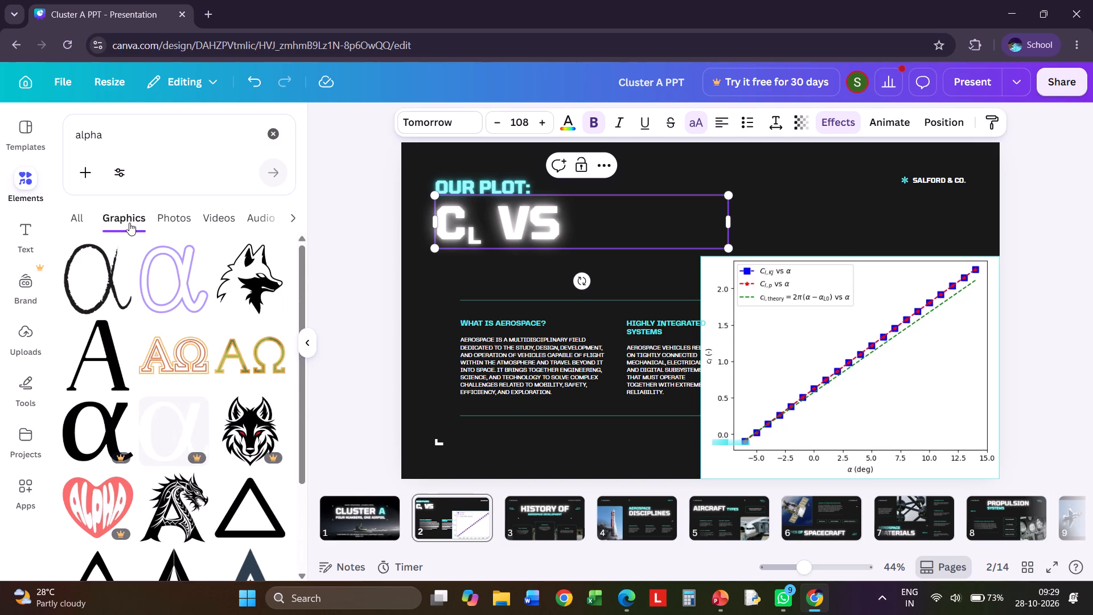
scroll(204, 281, "down", 5)
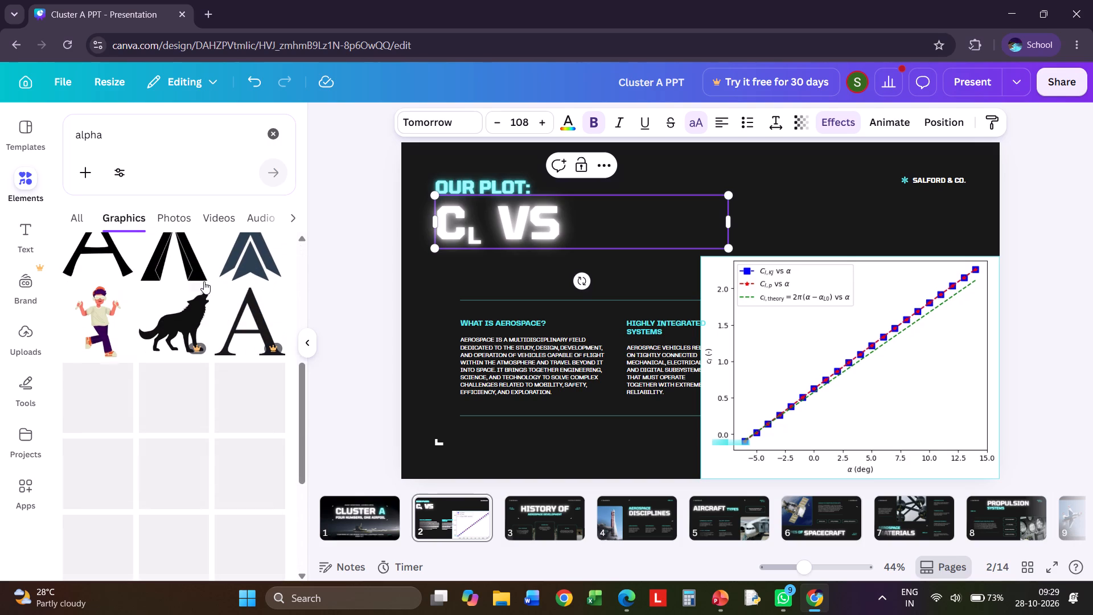
scroll(204, 281, "down", 6)
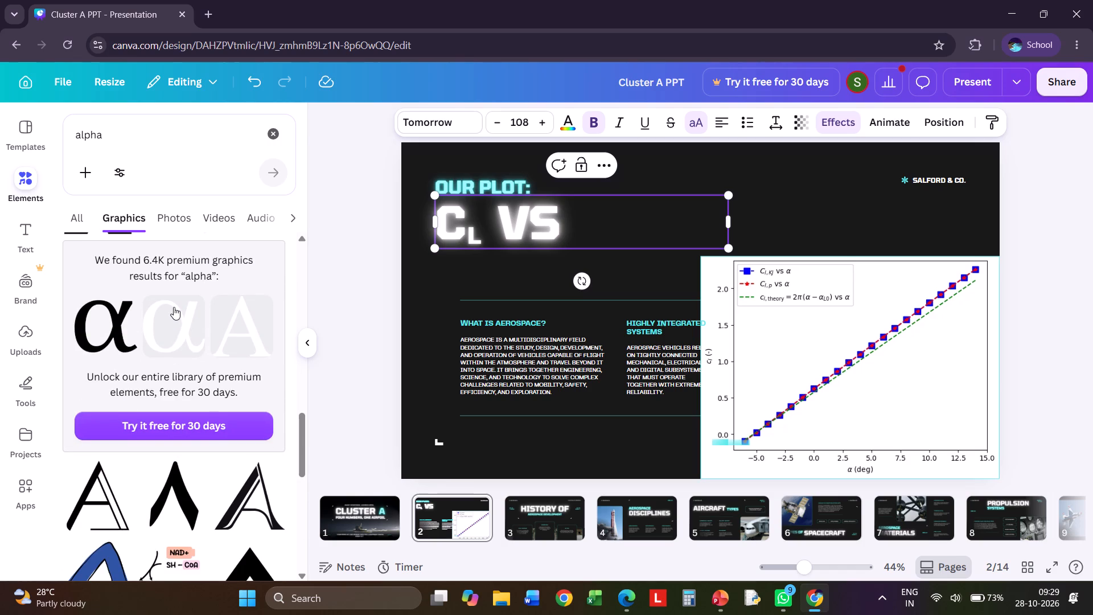
scroll(174, 307, "down", 7)
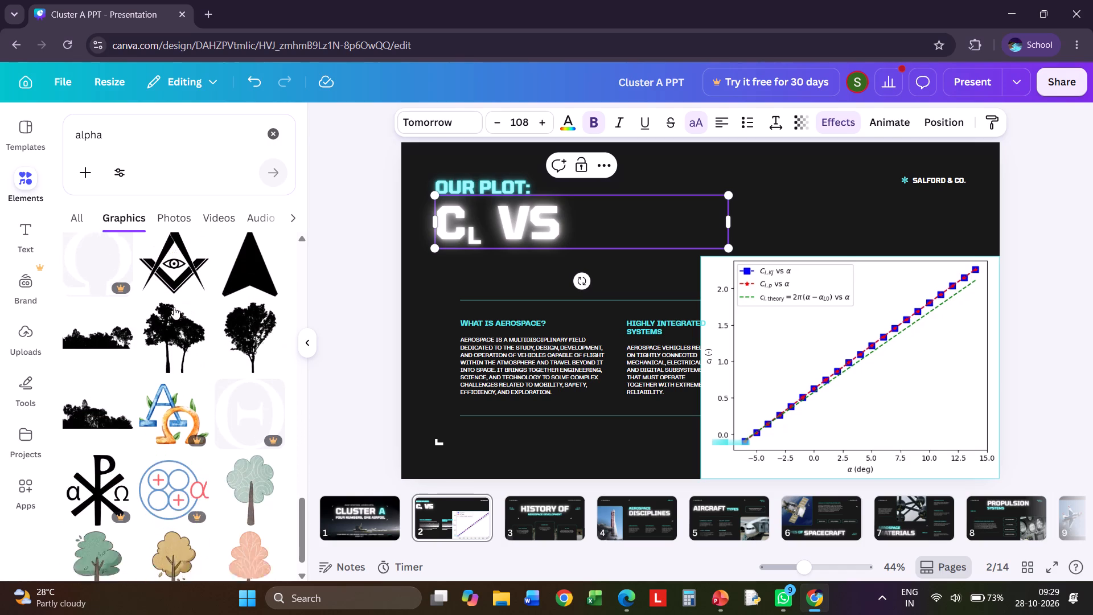
scroll(174, 307, "down", 3)
scroll(176, 307, "up", 9)
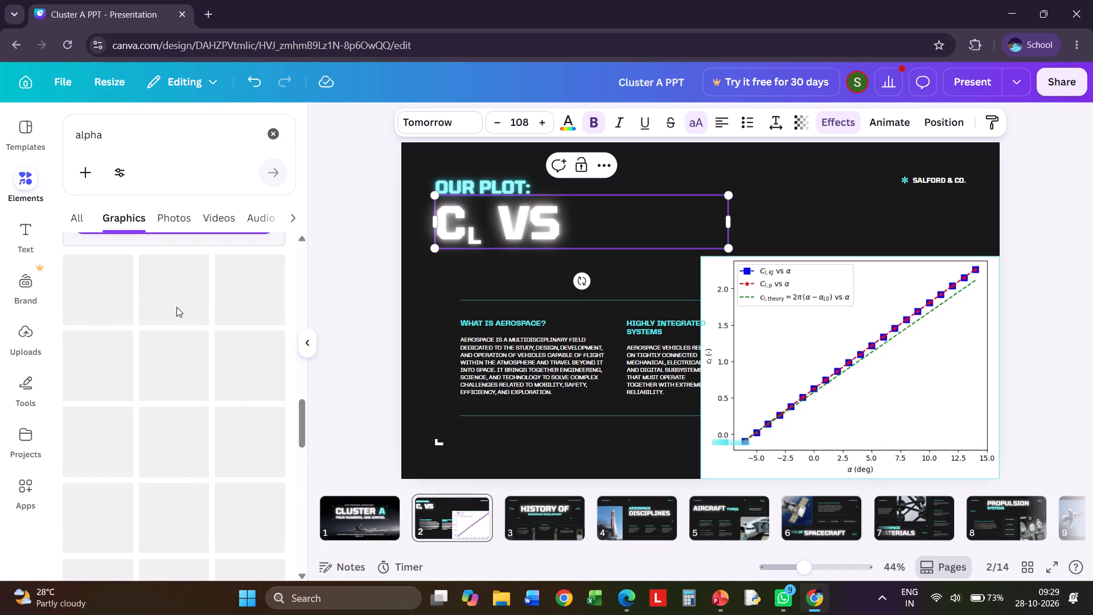
scroll(176, 307, "up", 20)
scroll(176, 307, "up", 3)
left_click(167, 215)
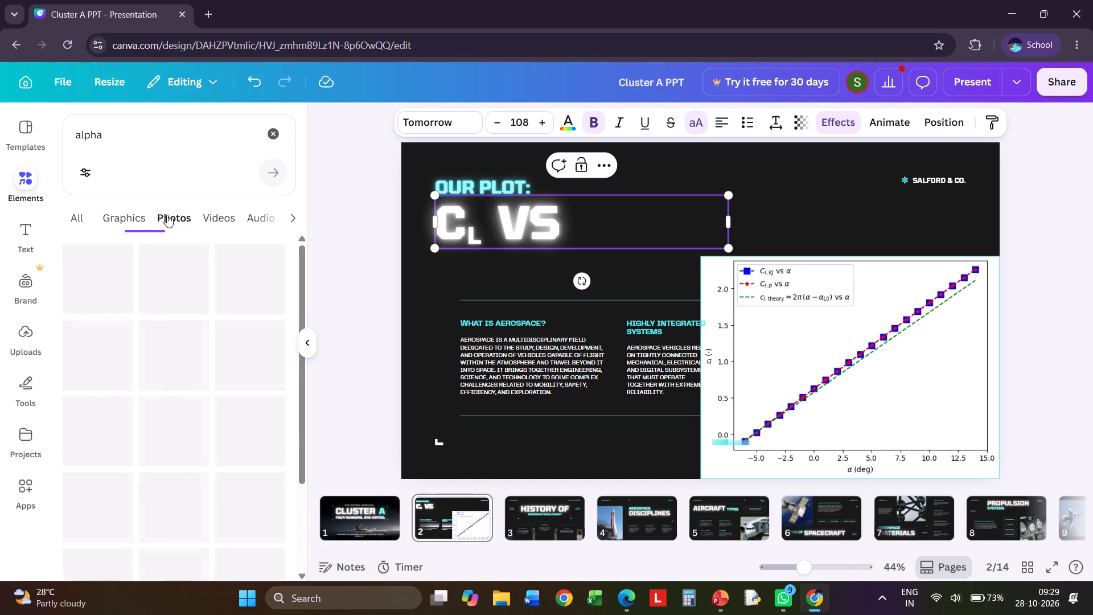
left_click(130, 215)
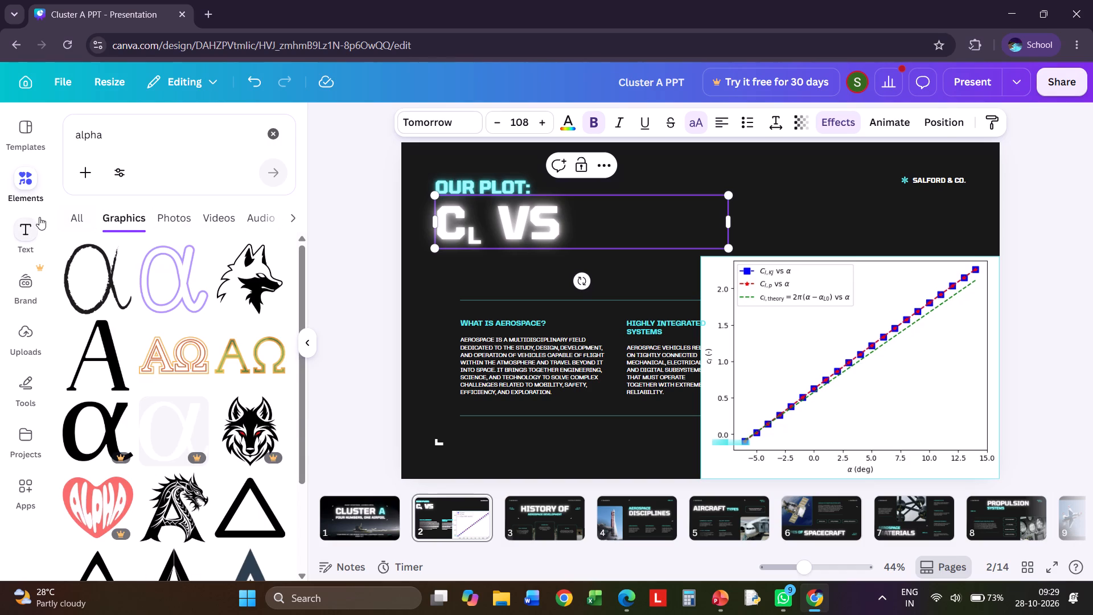
Look through the drawing tools, text styles and brand assets for a way to insert an alpha symbol.
left_click(29, 396)
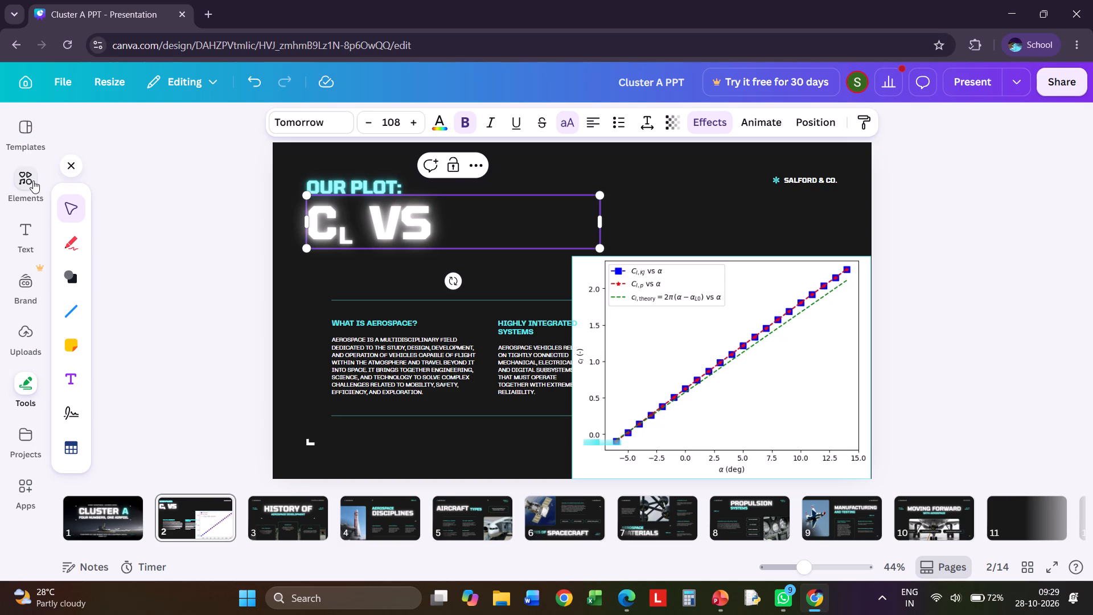
left_click(30, 233)
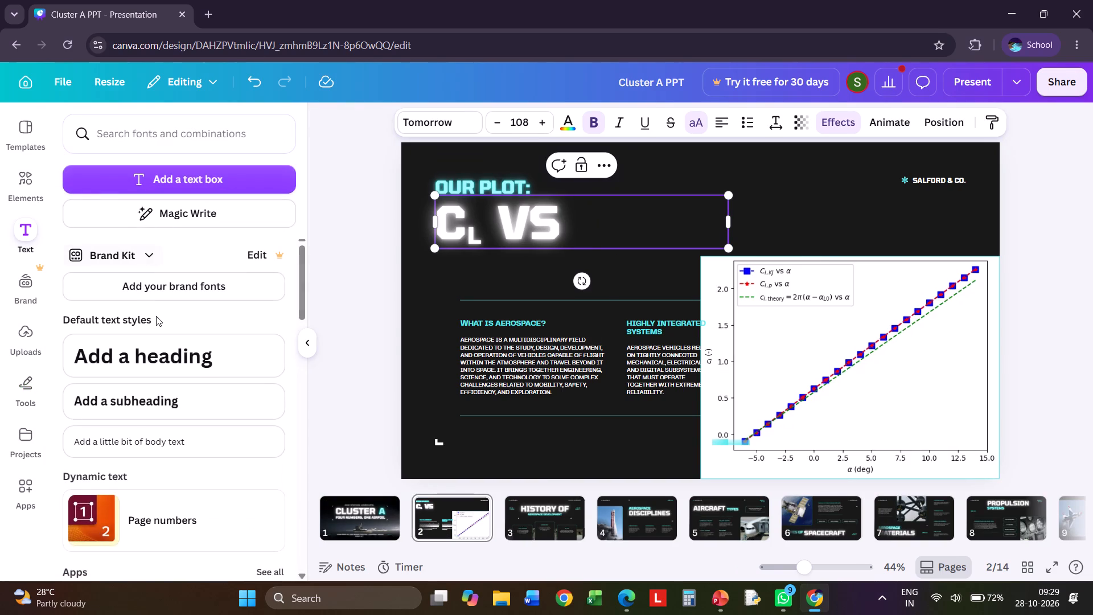
scroll(156, 316, "down", 15)
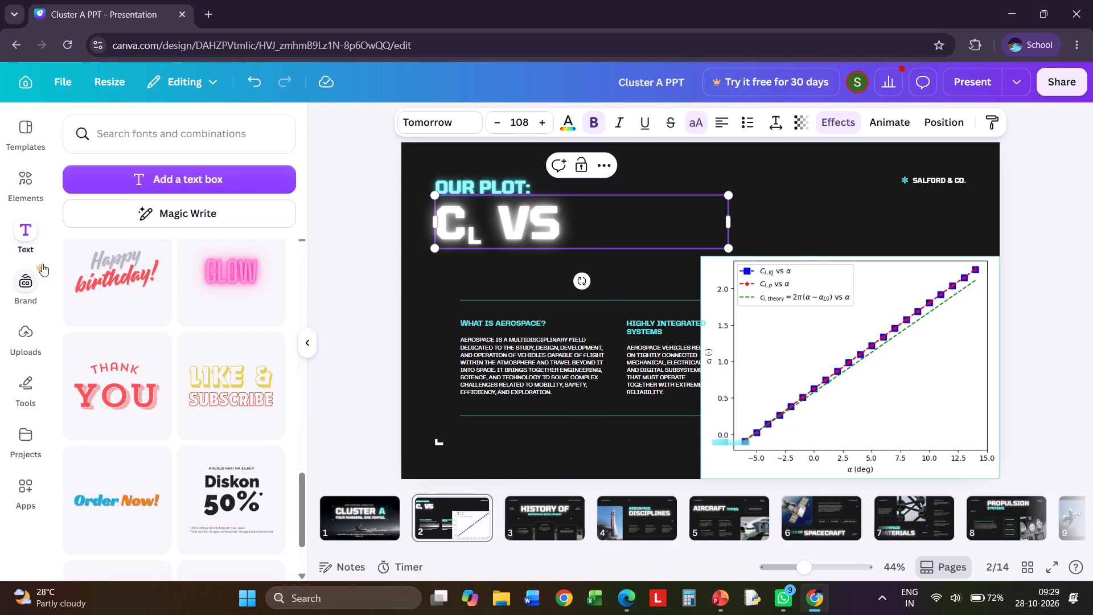
left_click(31, 274)
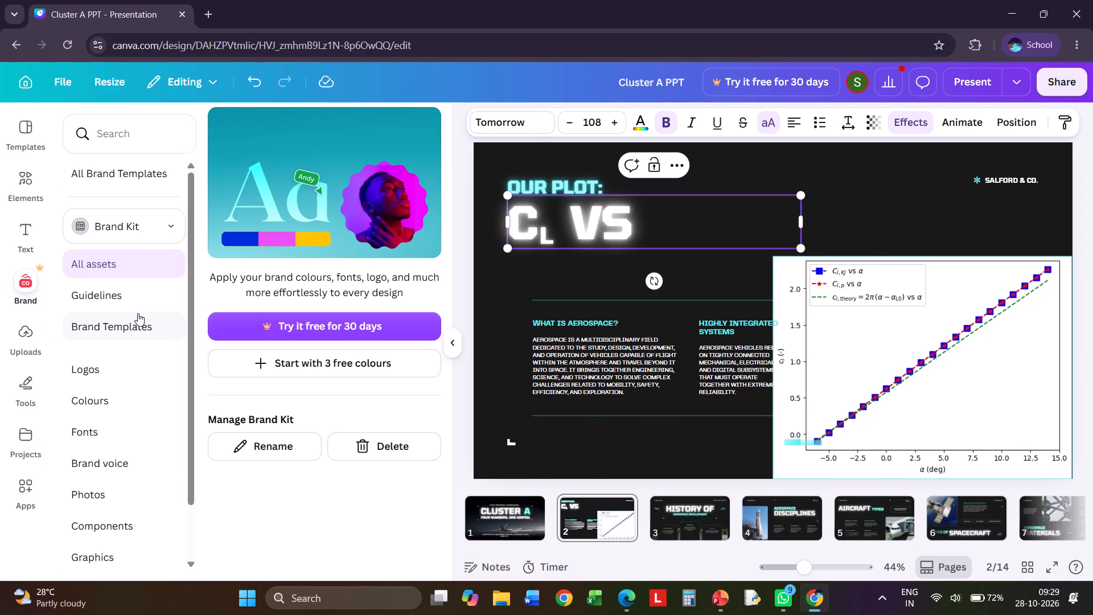
scroll(138, 313, "down", 5)
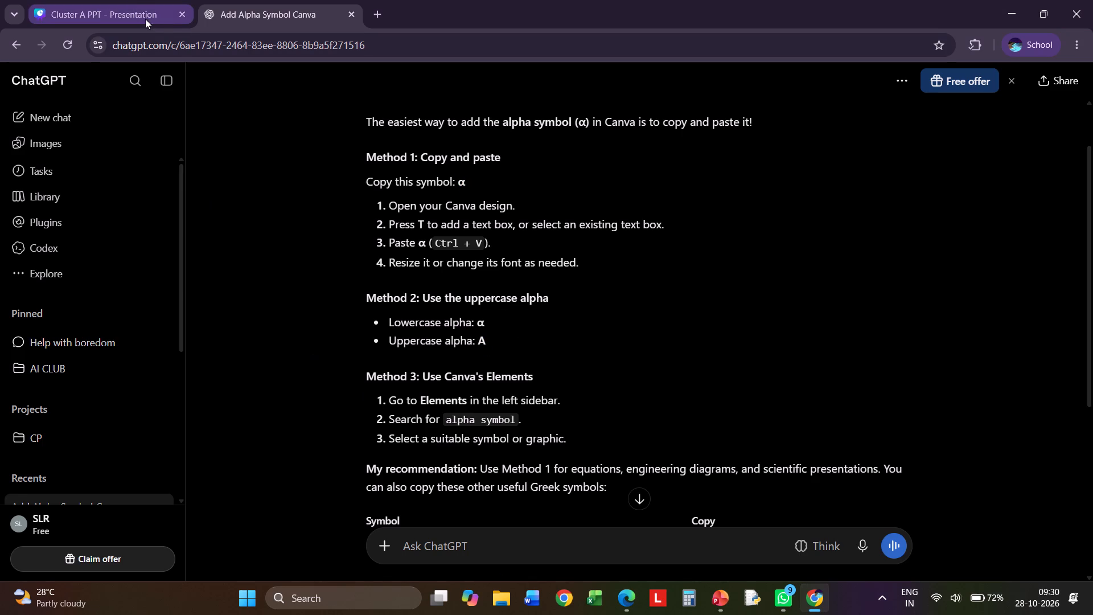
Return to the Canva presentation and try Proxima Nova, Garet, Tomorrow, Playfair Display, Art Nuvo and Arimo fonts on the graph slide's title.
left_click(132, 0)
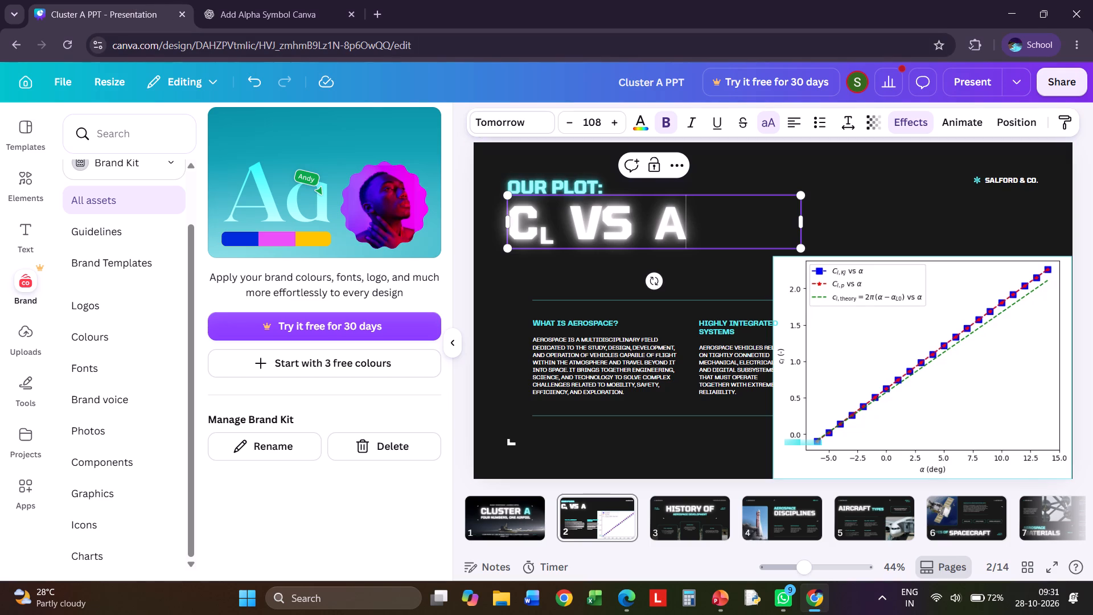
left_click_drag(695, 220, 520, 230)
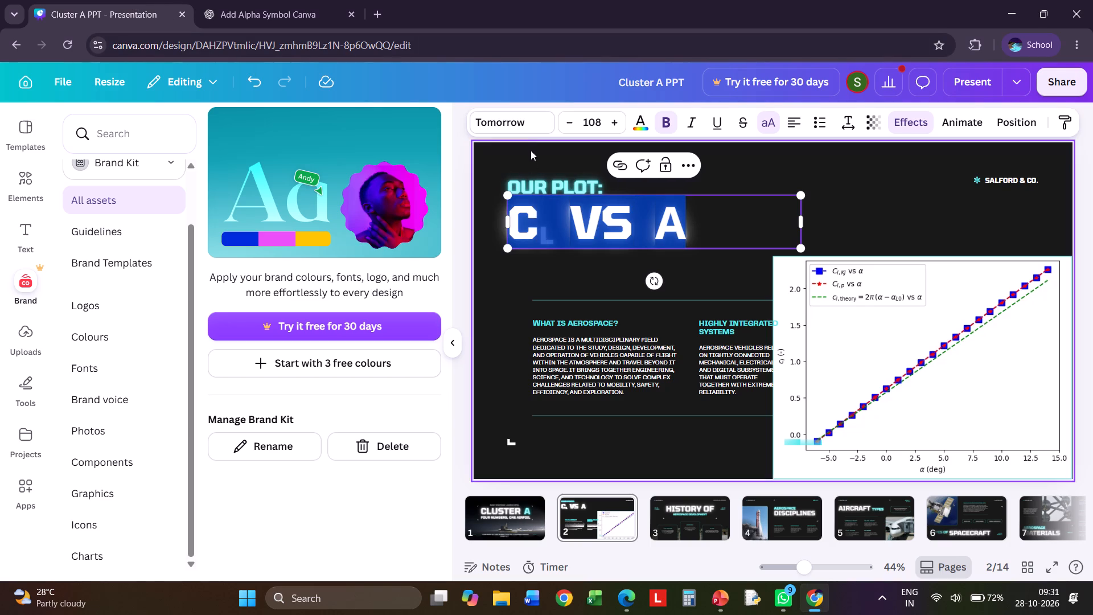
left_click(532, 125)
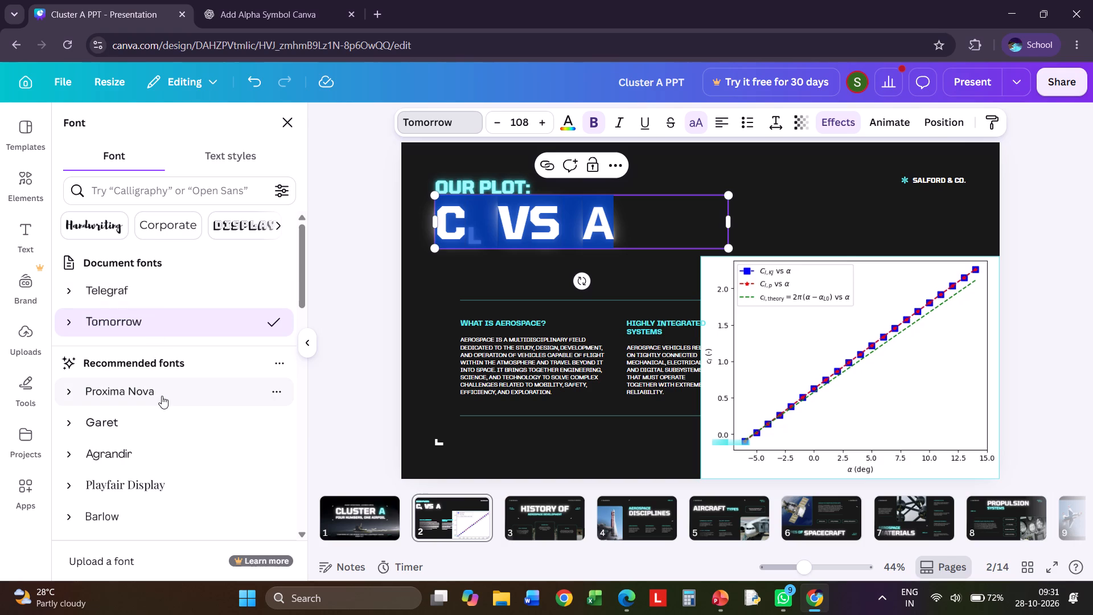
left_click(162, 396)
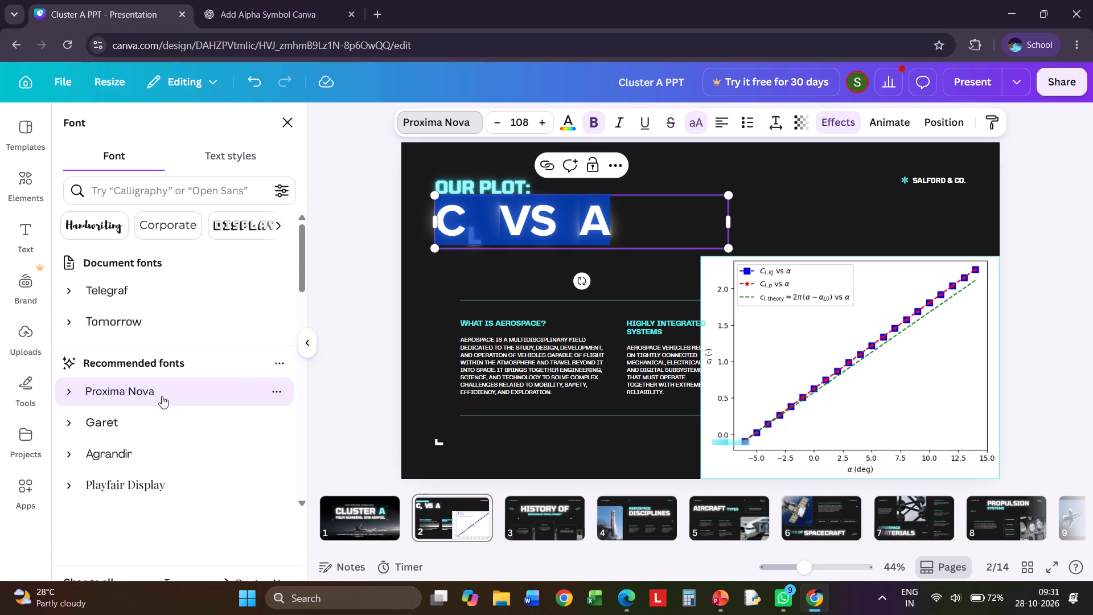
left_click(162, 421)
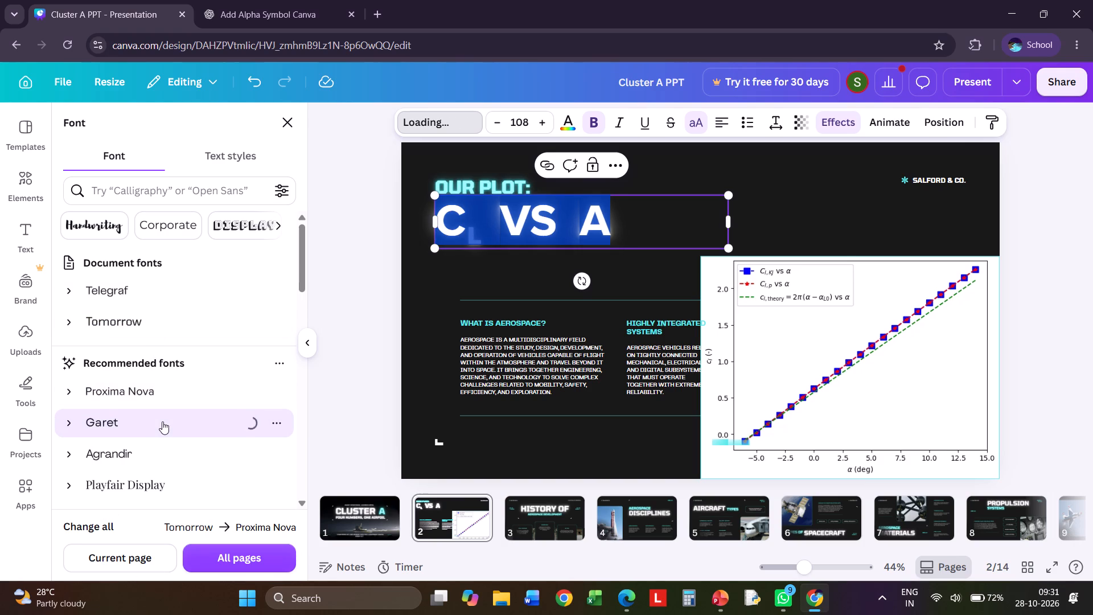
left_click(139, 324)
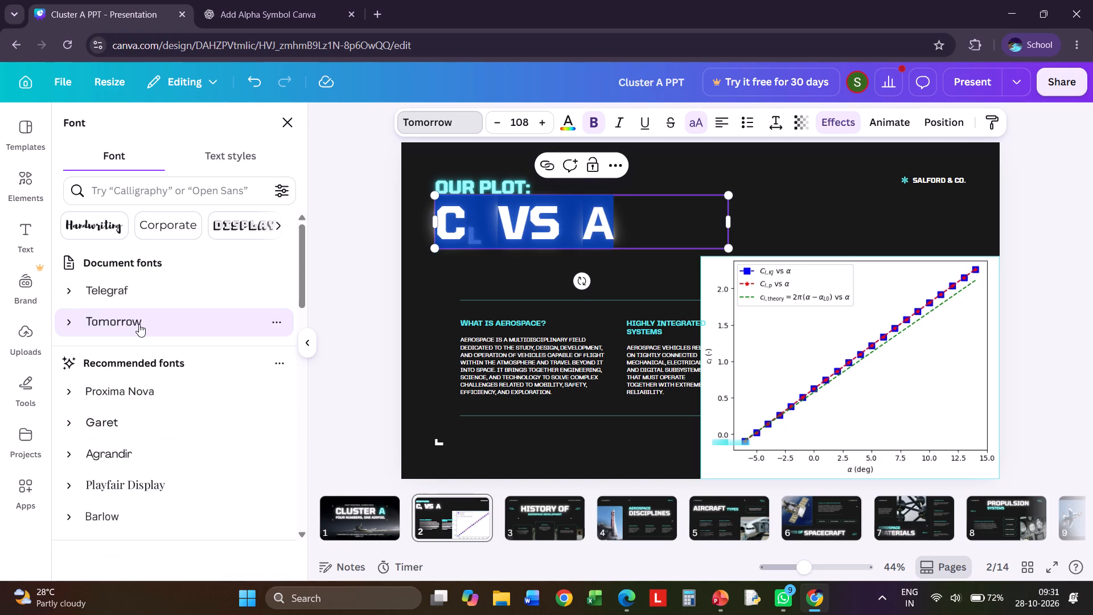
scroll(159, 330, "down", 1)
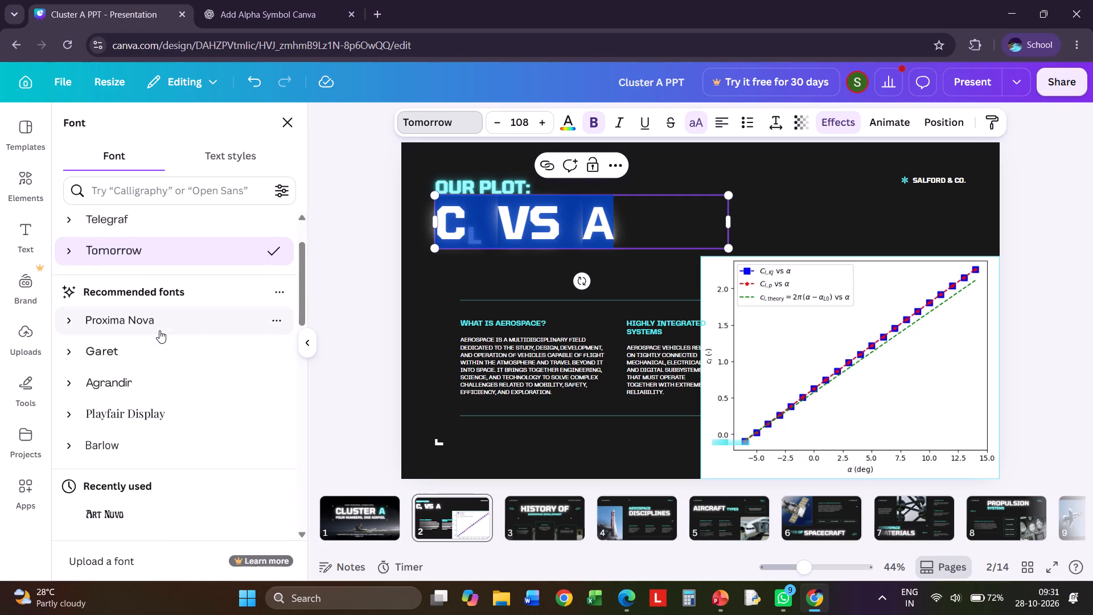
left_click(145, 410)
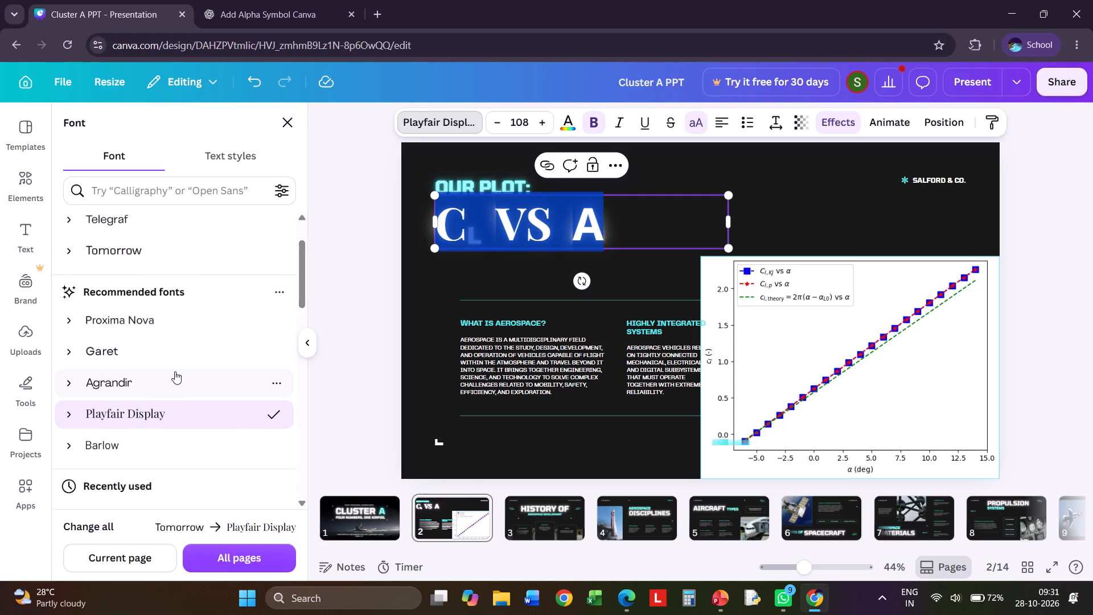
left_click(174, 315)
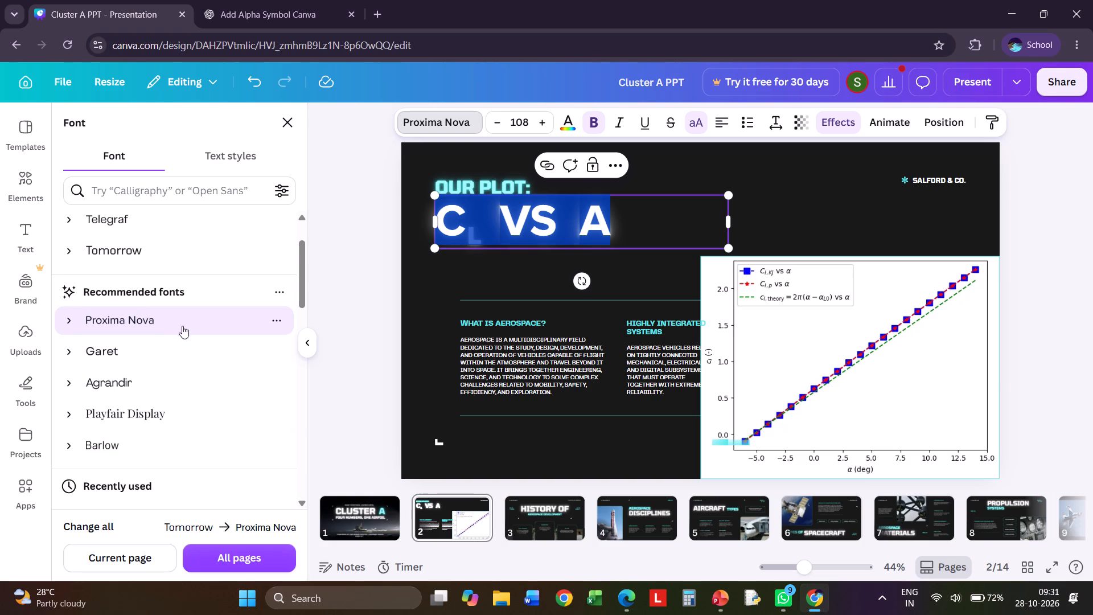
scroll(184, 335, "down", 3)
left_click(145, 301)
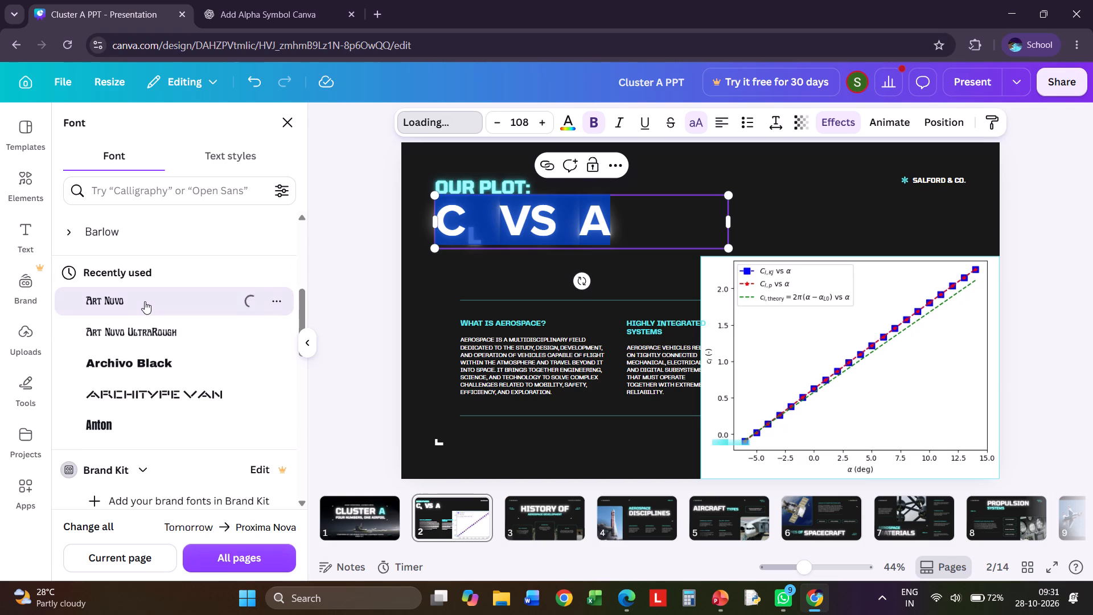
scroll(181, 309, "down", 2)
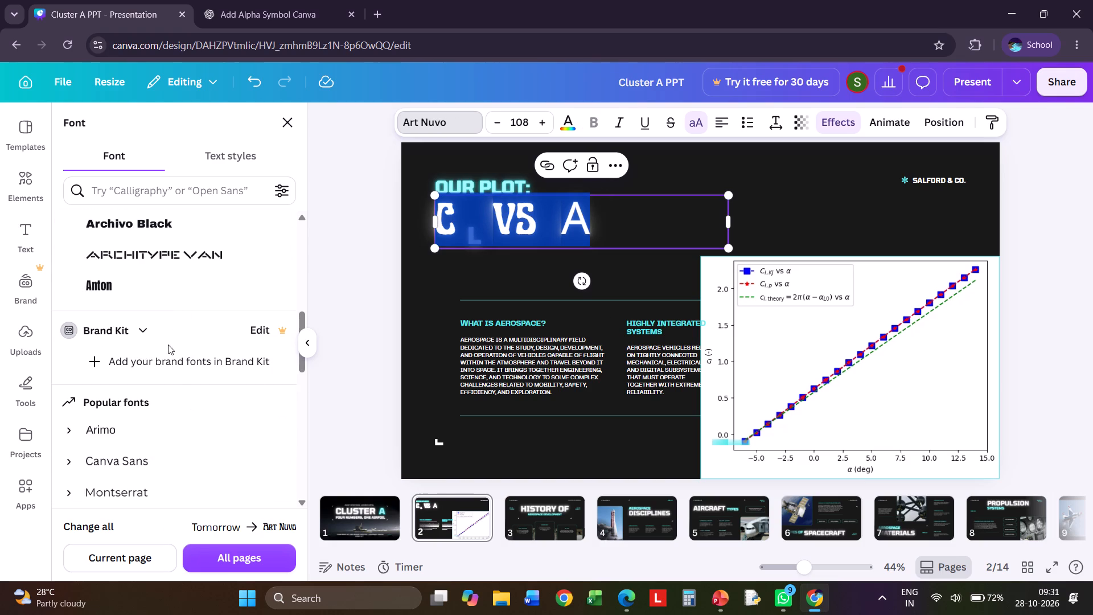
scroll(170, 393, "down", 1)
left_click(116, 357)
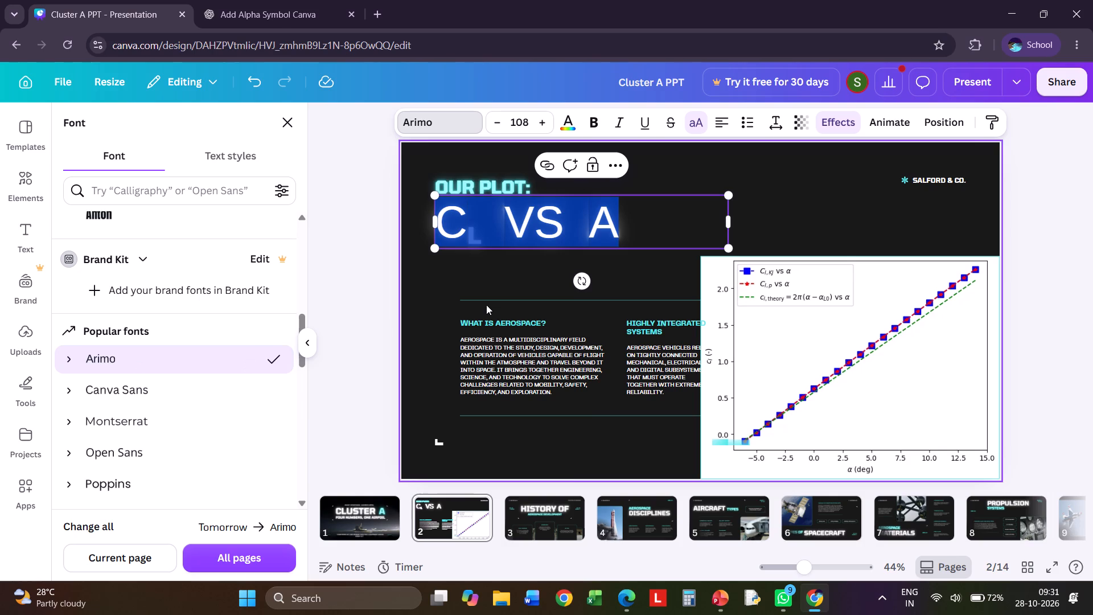
Retype the v of "vs" in the title in lowercase and turn off the title's all-caps formatting.
left_click(524, 227)
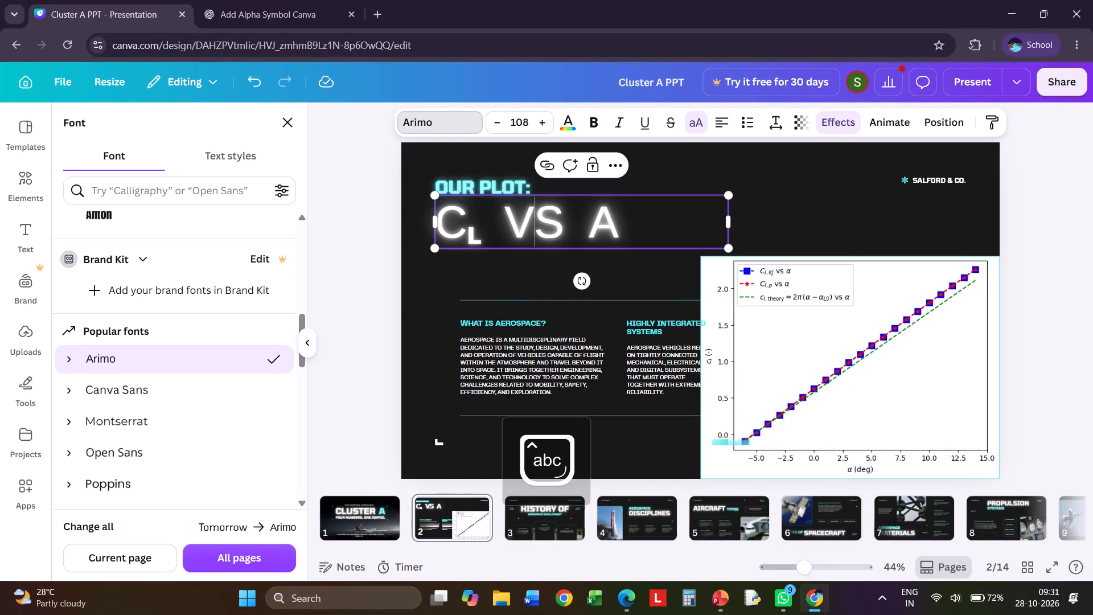
key("BackSpace")
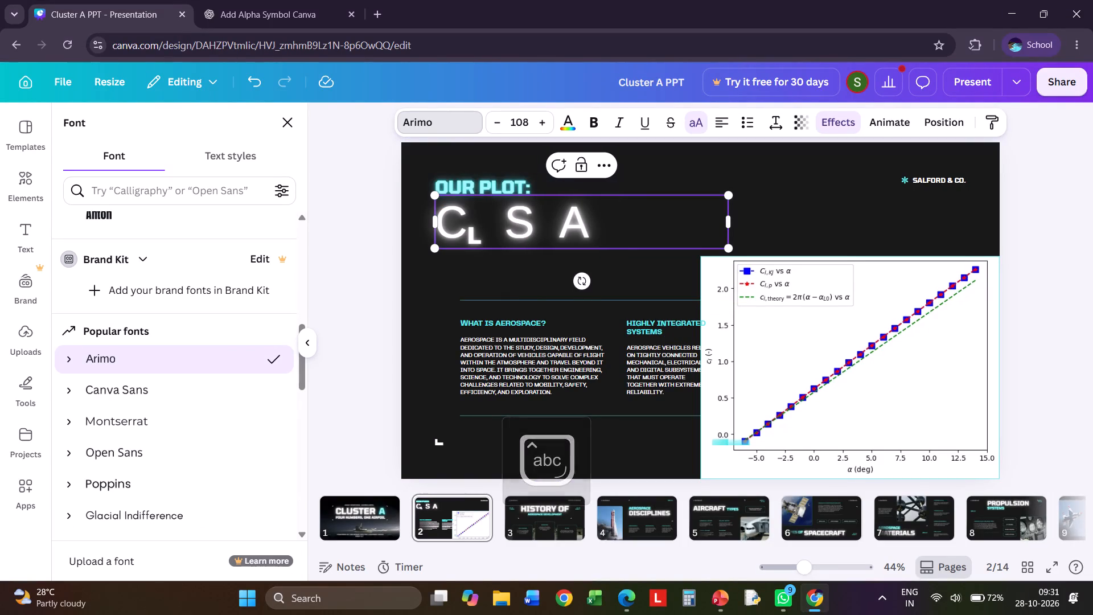
key("v")
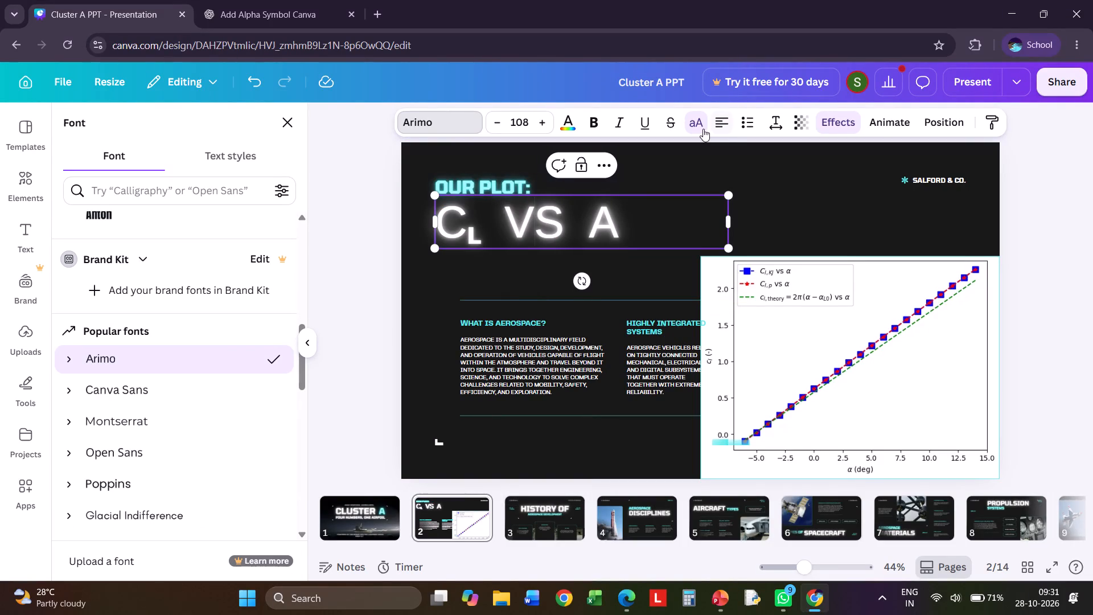
left_click(698, 127)
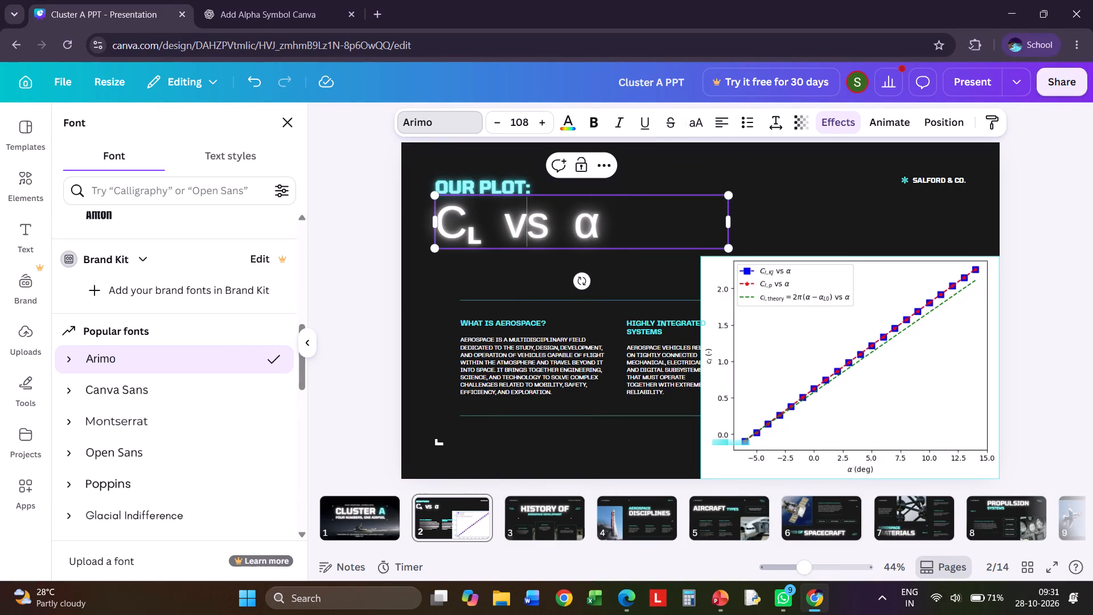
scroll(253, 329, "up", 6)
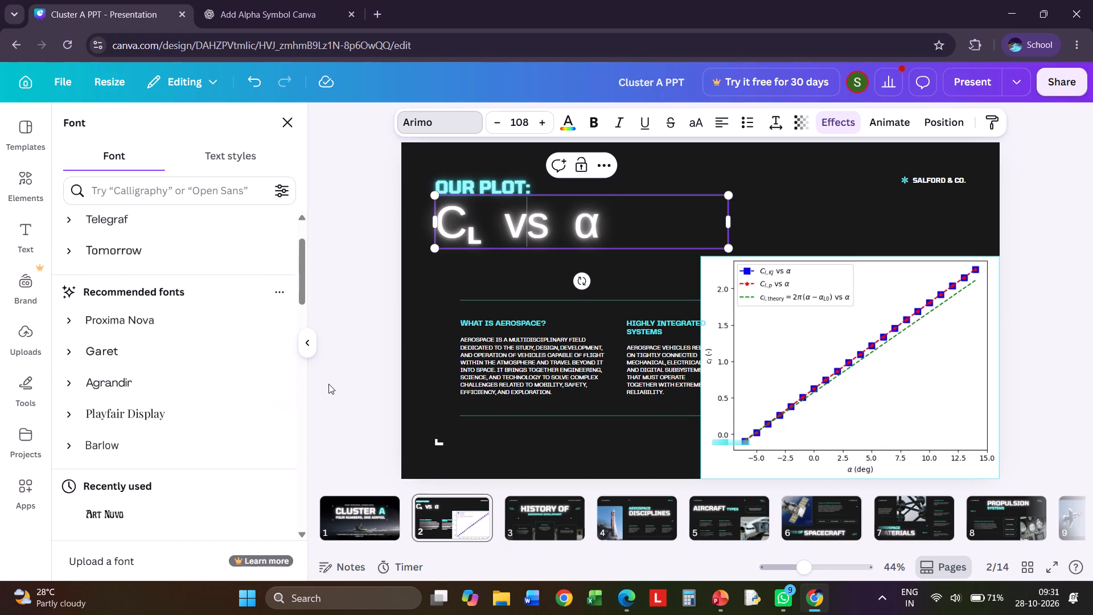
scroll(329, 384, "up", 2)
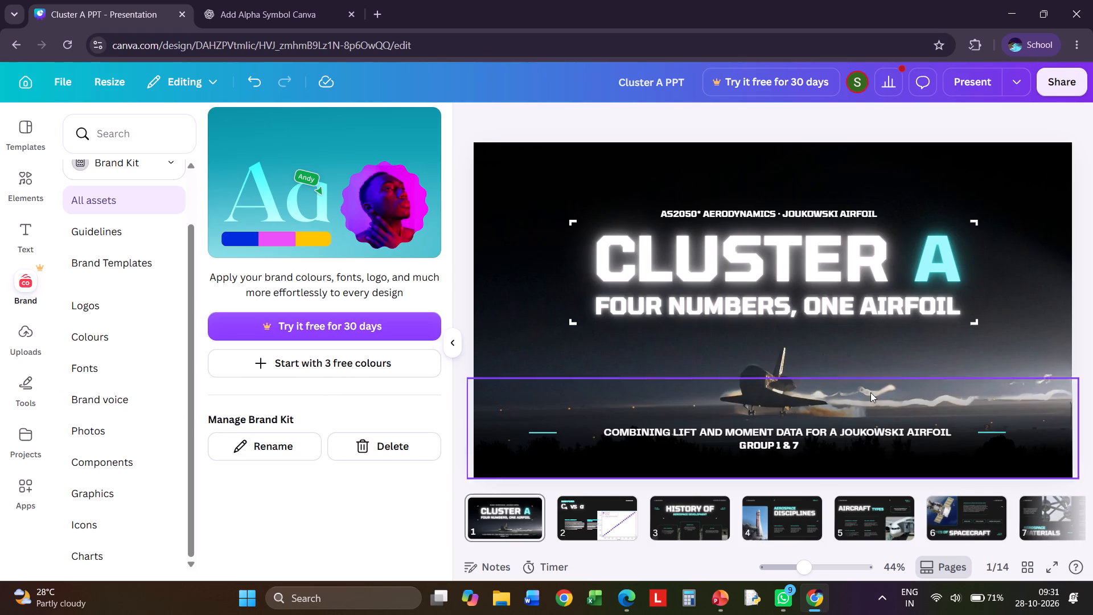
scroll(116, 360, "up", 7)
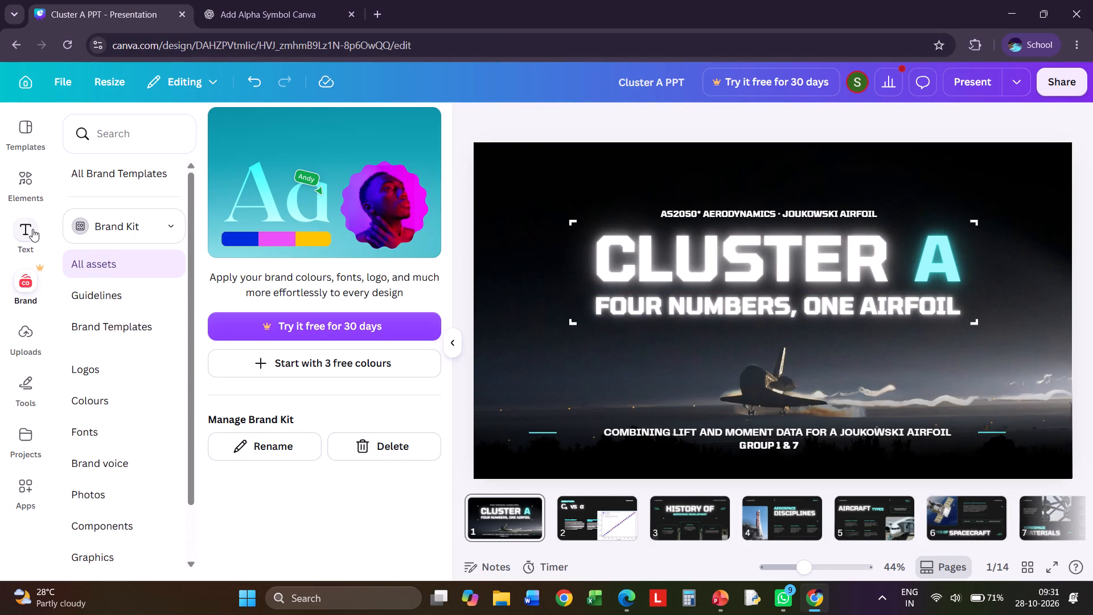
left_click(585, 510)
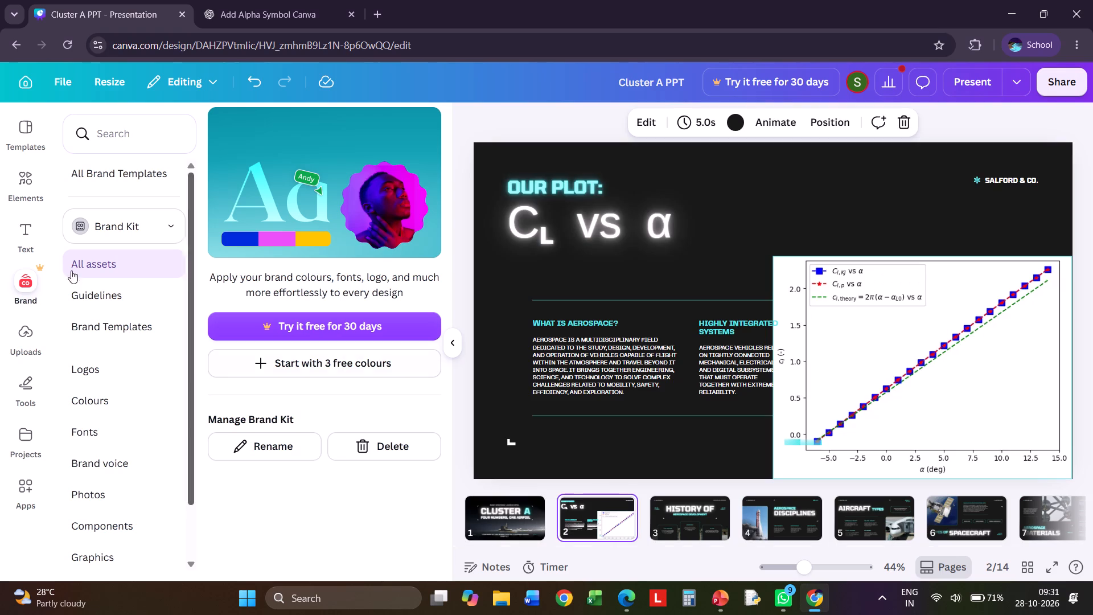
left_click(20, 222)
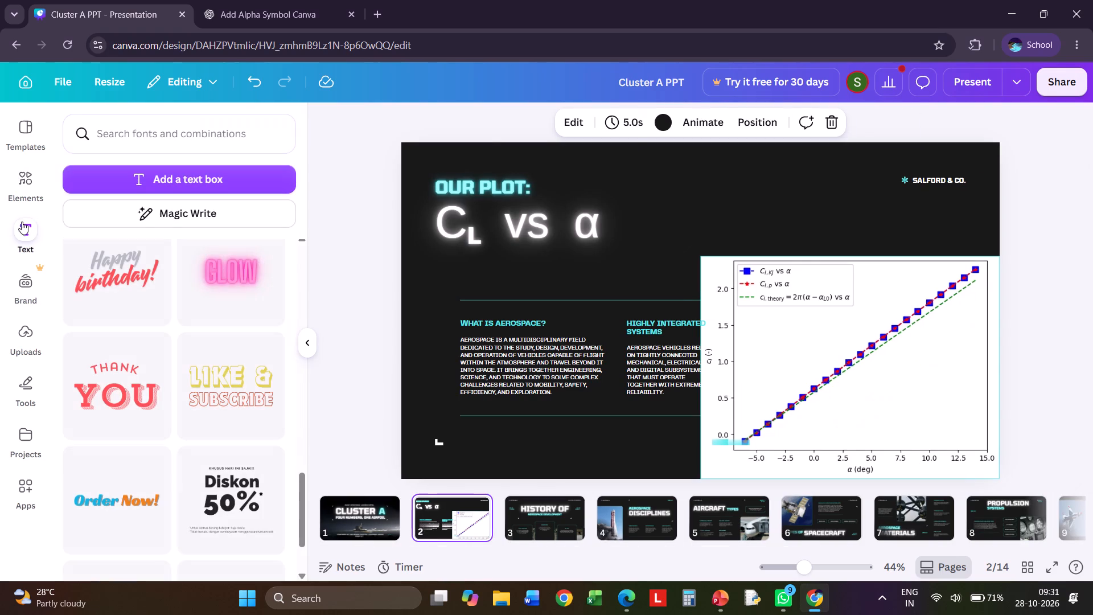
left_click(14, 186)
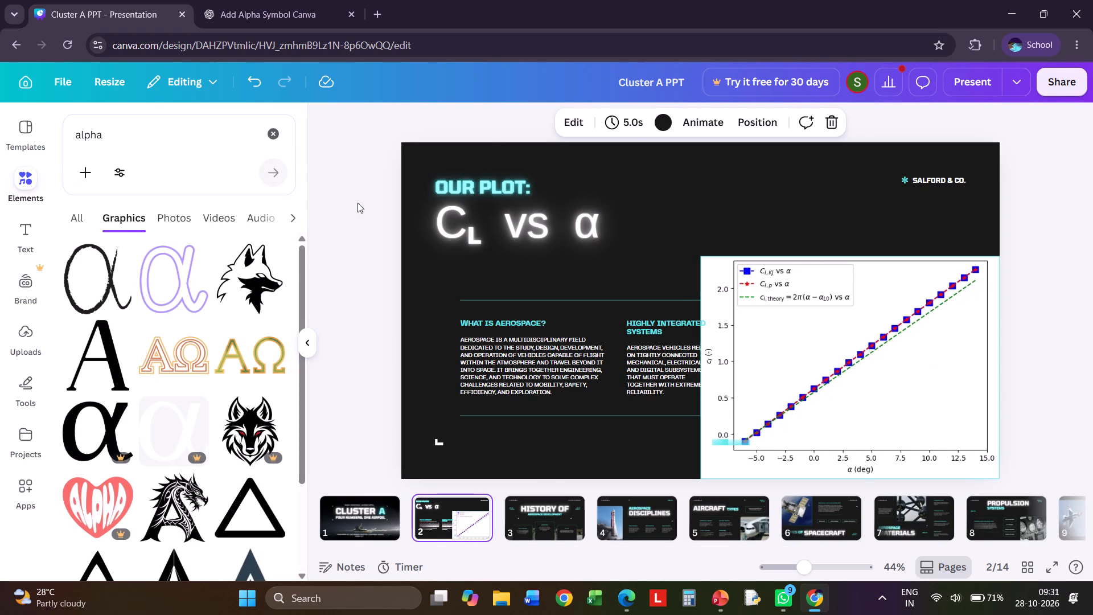
Try the Telegraf font on the graph slide's title and set it to Tomorrow.
left_click(558, 222)
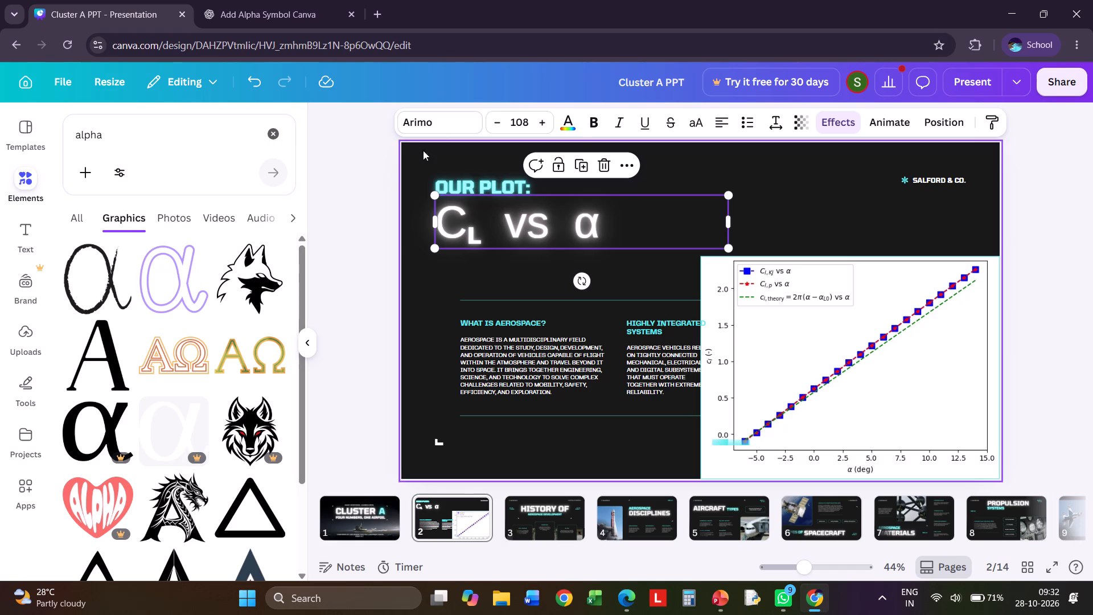
left_click(443, 123)
left_click(154, 263)
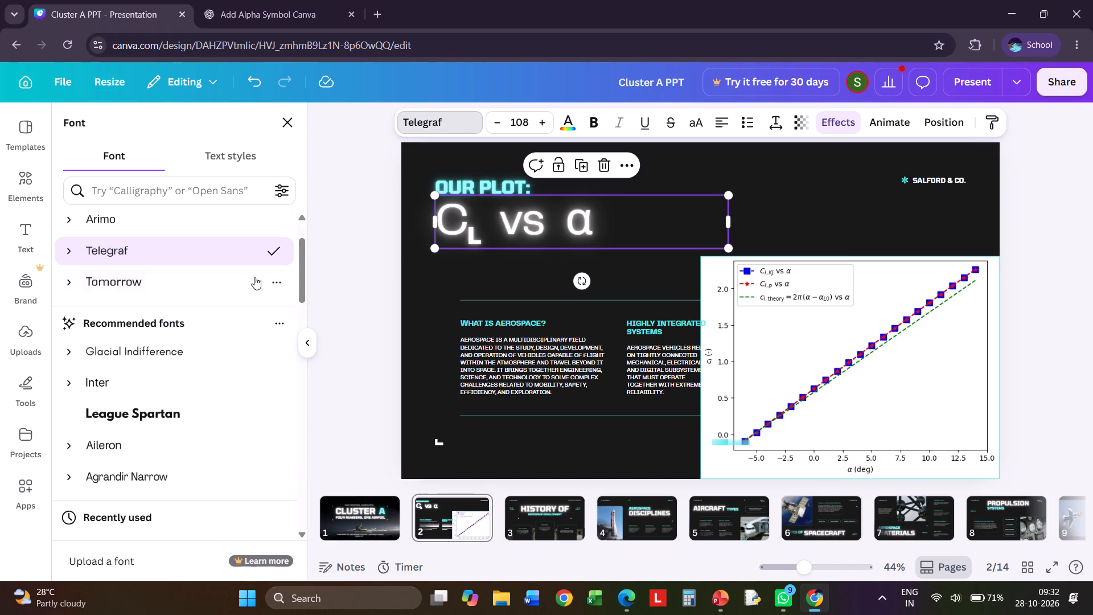
left_click(220, 280)
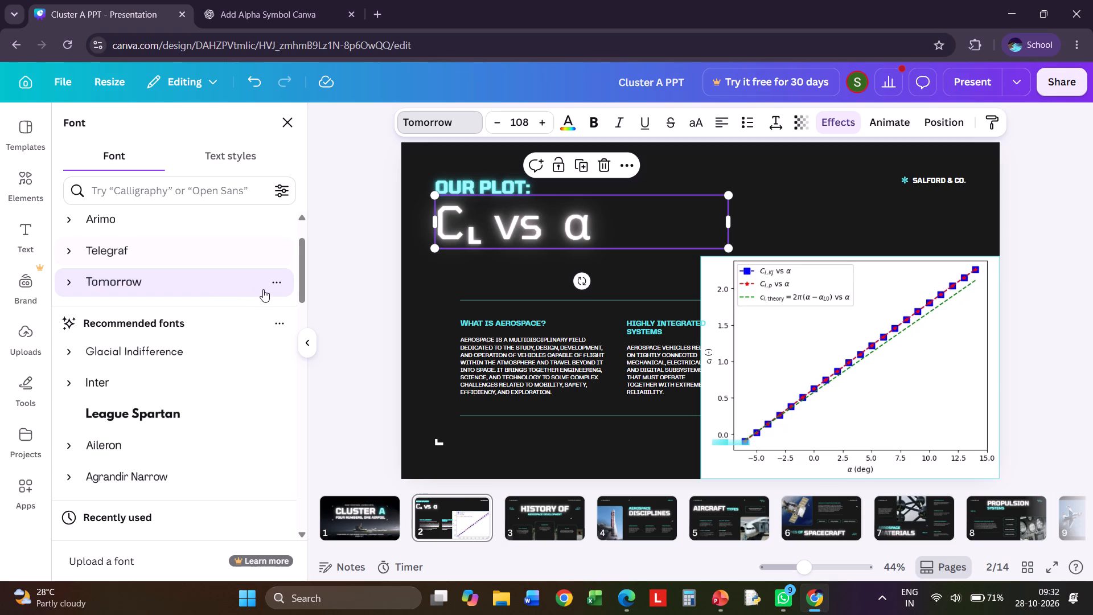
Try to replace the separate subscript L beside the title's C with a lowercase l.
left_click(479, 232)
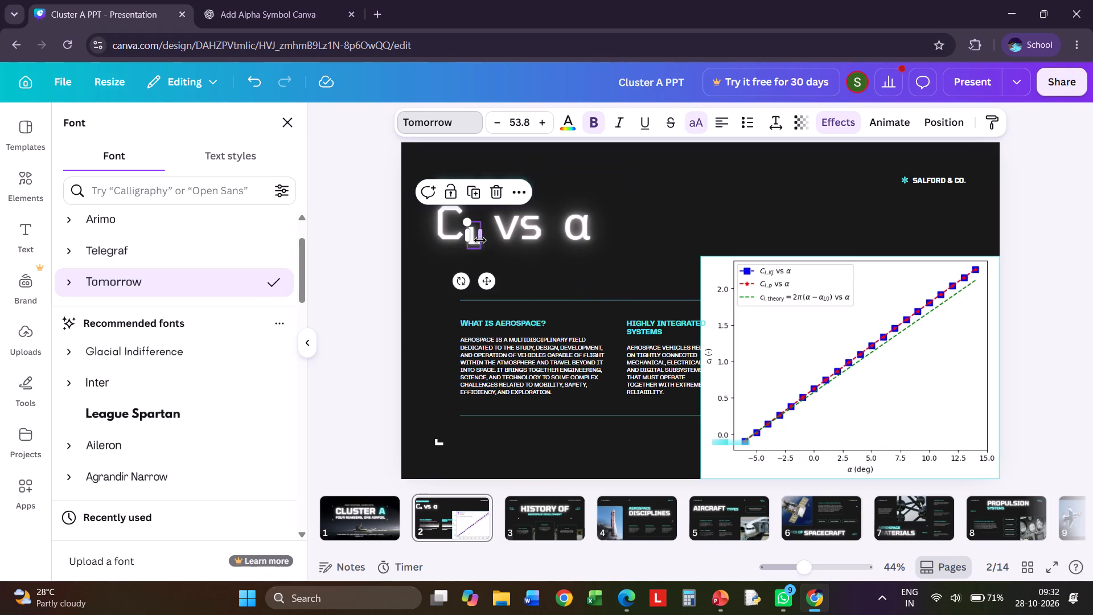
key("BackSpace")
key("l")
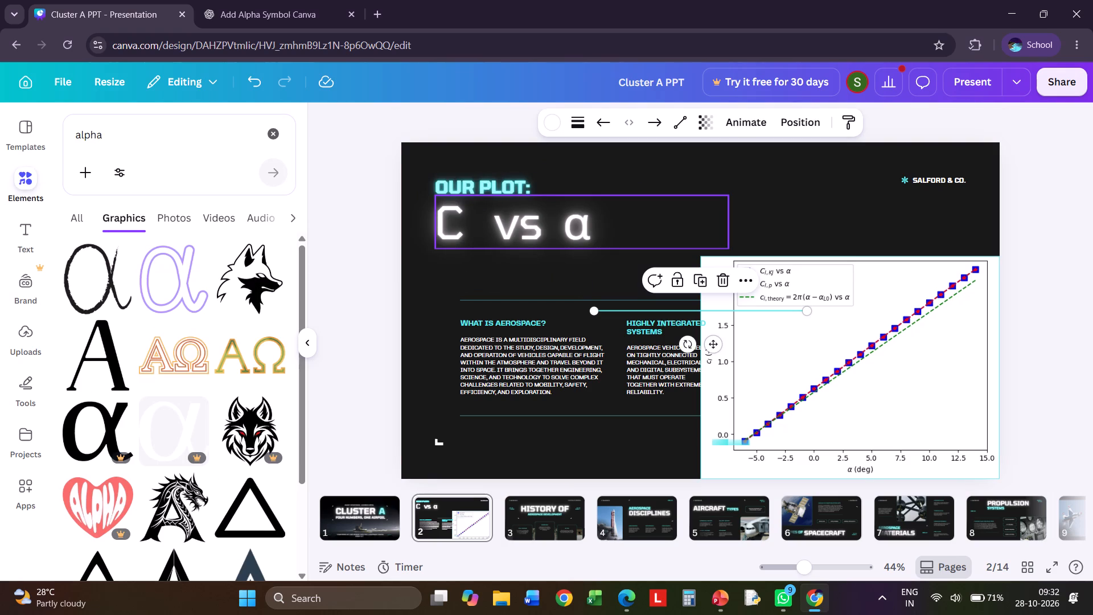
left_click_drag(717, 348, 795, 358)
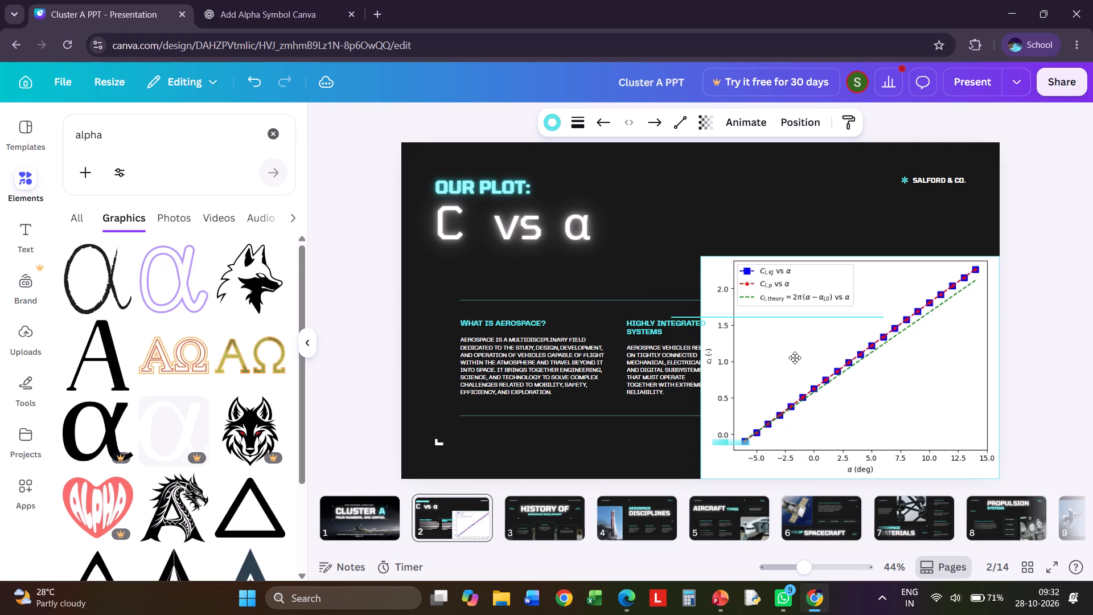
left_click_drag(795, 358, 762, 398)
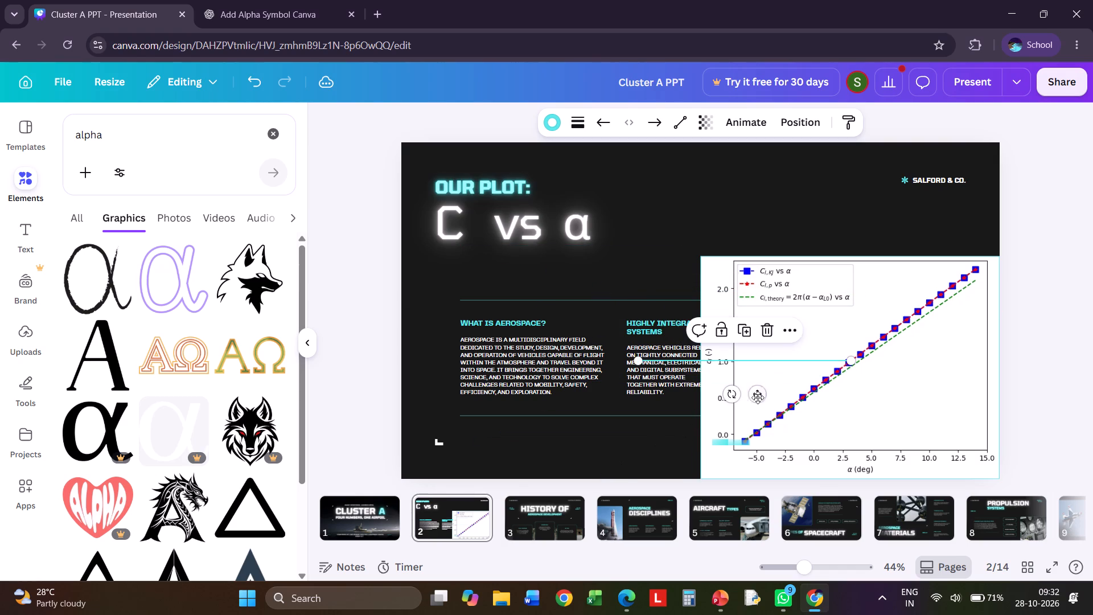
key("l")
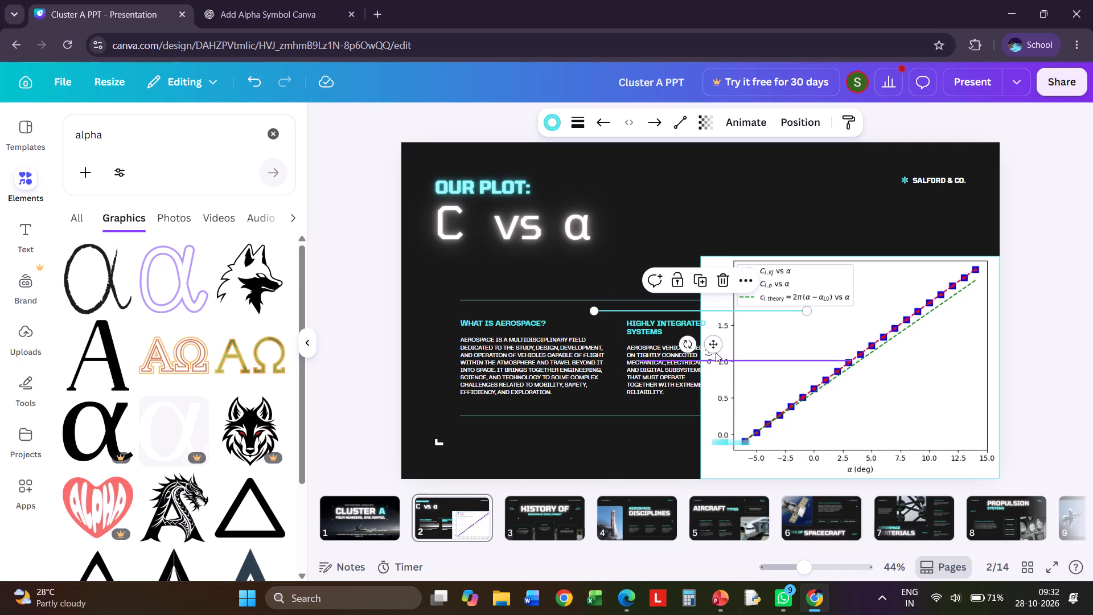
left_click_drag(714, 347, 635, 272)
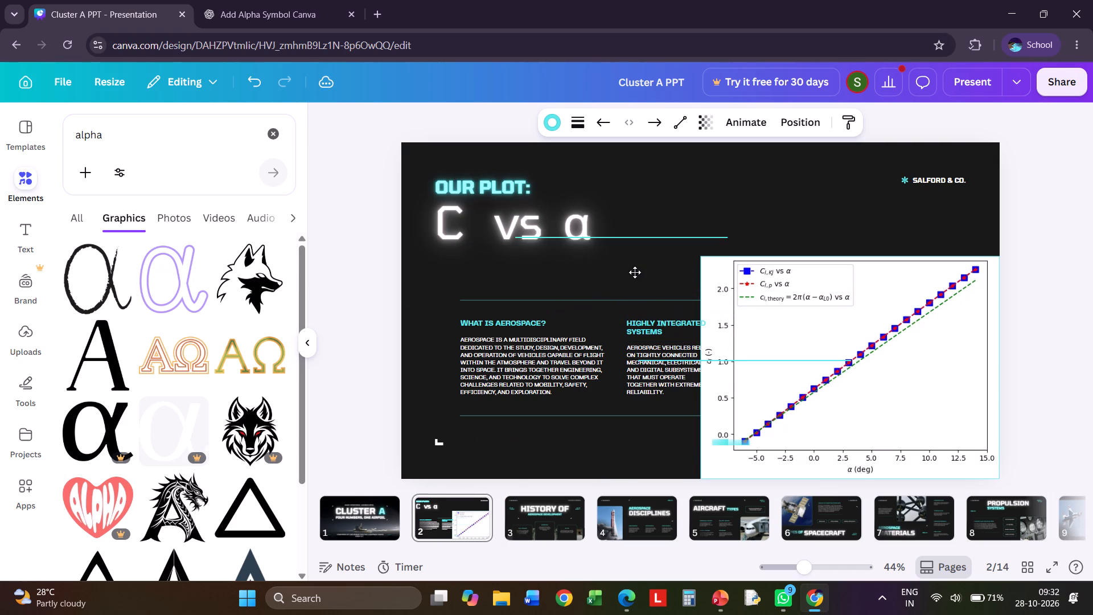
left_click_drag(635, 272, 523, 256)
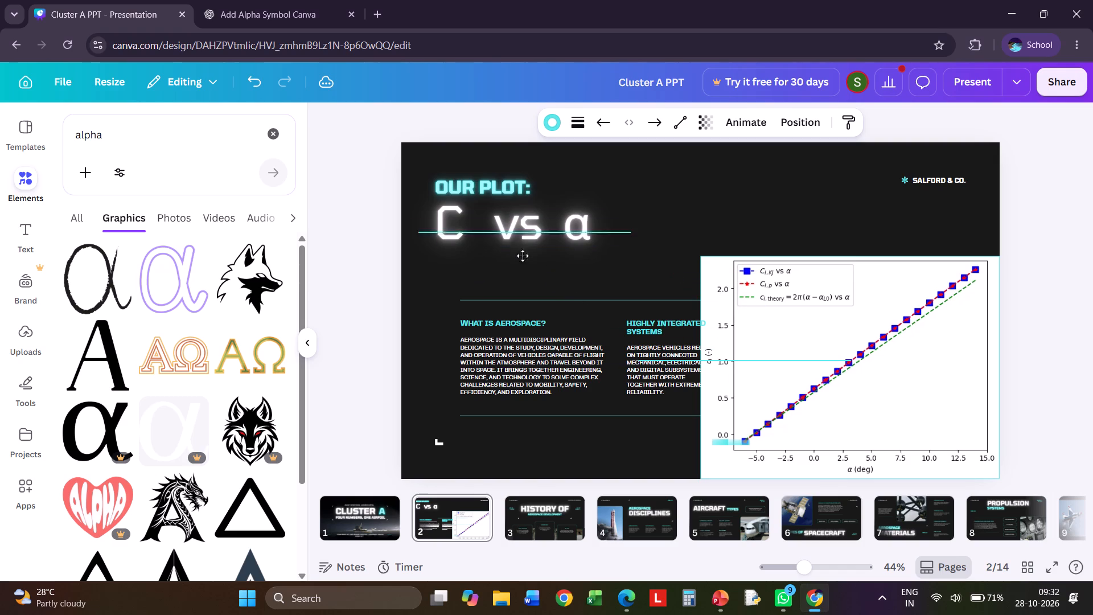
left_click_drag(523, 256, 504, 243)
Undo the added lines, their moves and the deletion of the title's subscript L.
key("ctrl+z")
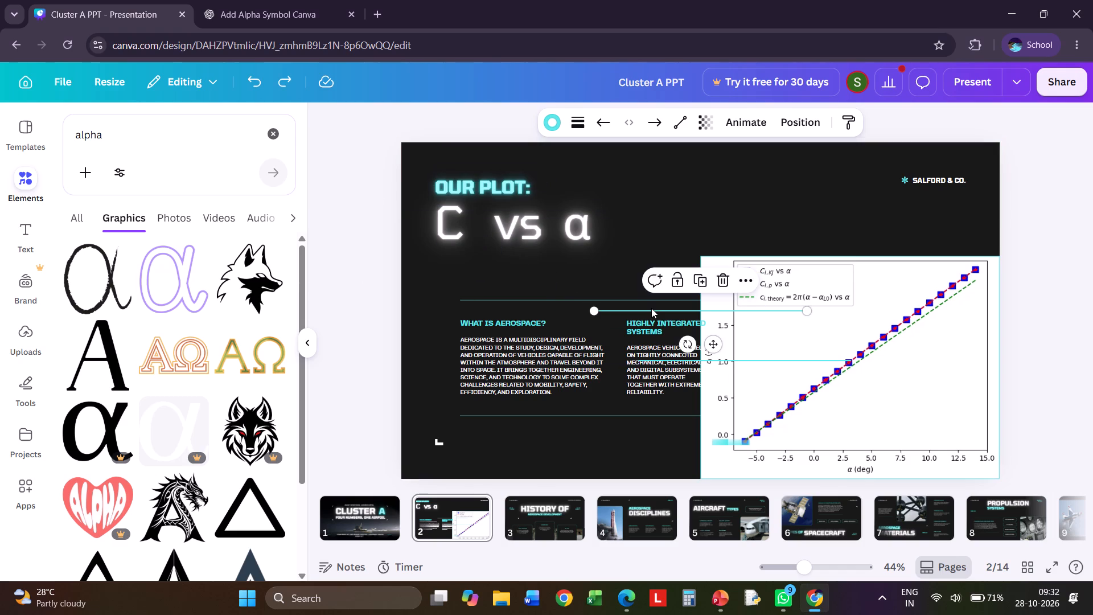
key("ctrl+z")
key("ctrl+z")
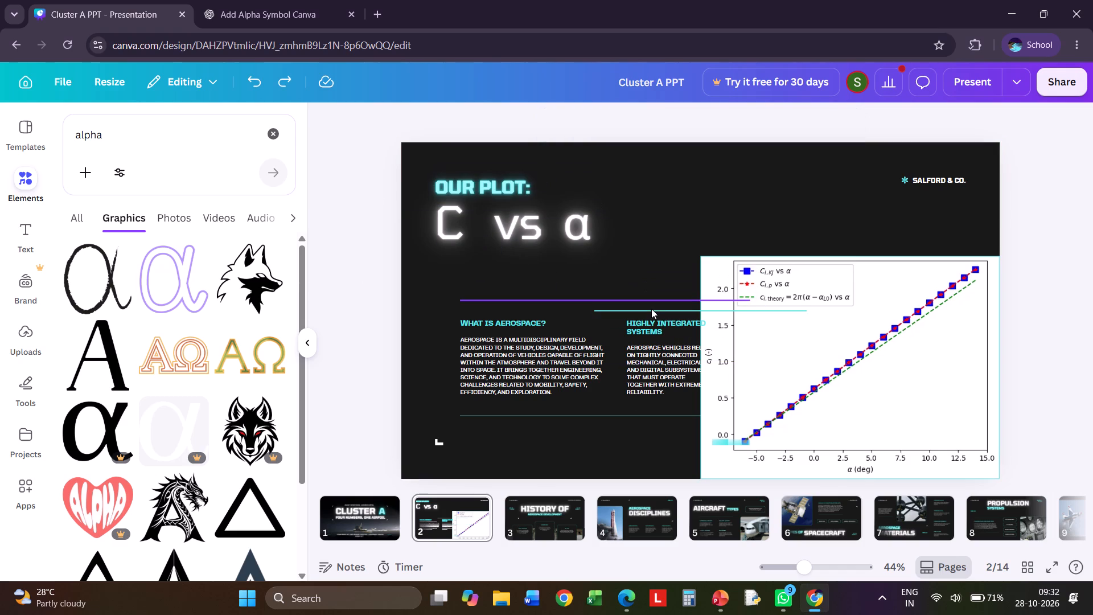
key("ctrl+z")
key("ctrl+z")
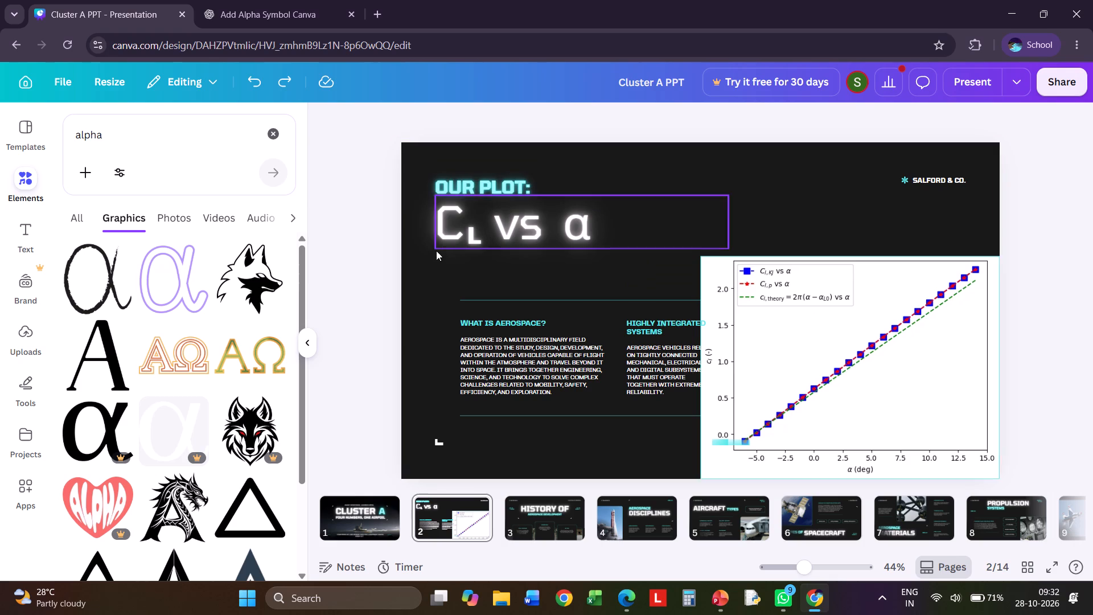
Try font size 144 on the graph slide's "C_L vs α" title and set it to 120.
left_click(474, 232)
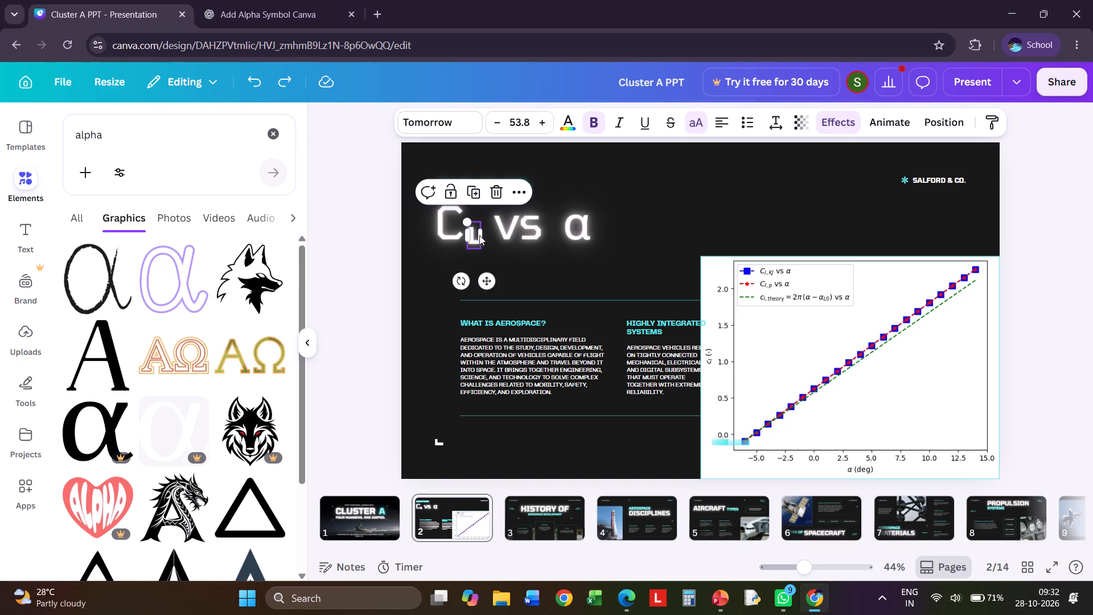
left_click(508, 259)
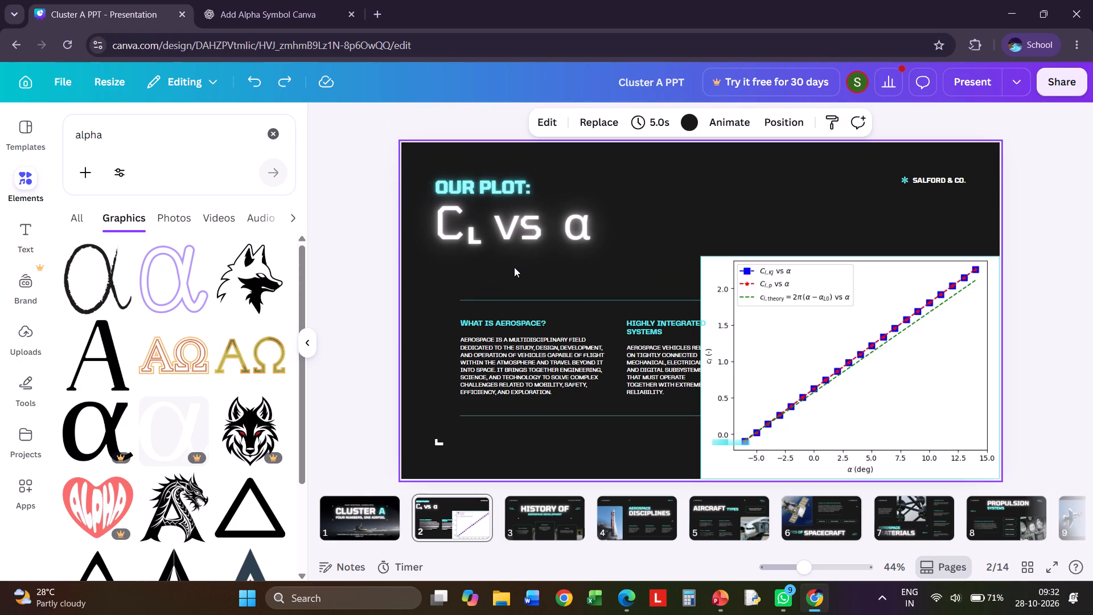
left_click(595, 222)
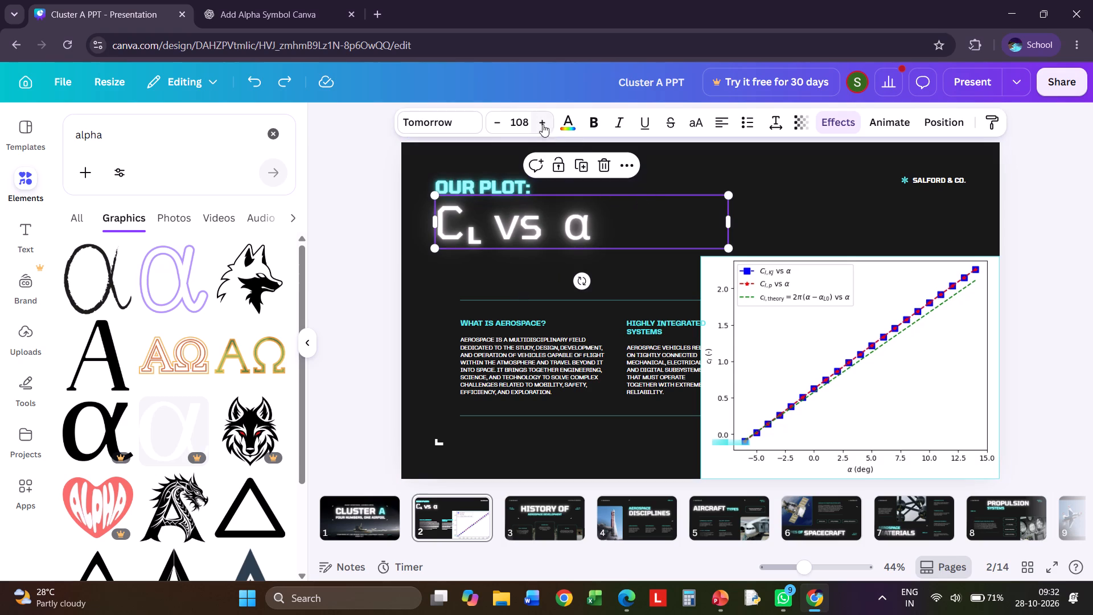
left_click(527, 121)
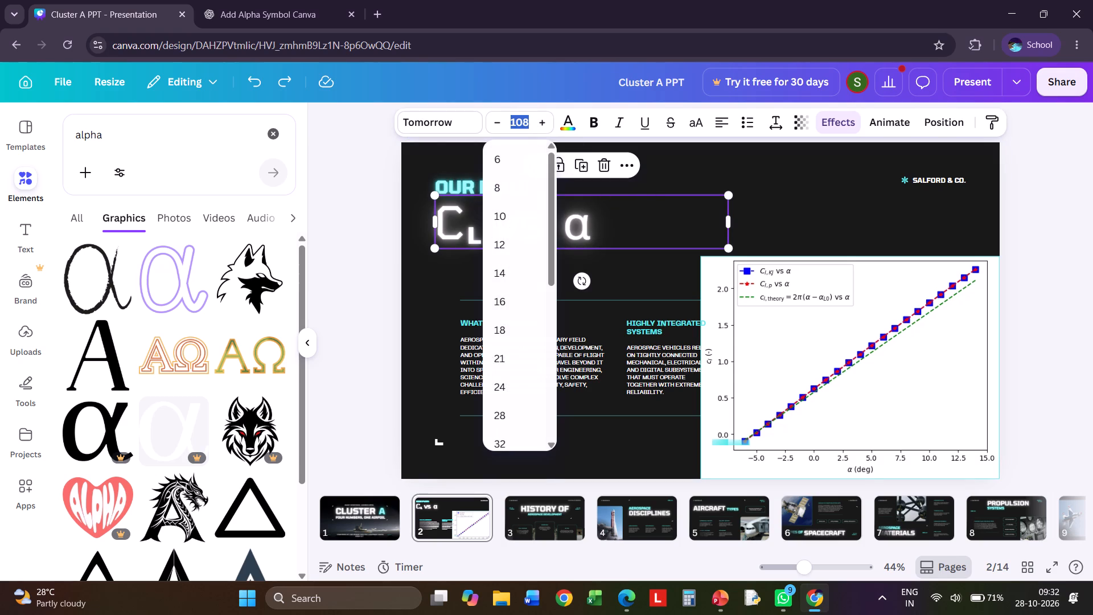
scroll(511, 256, "down", 9)
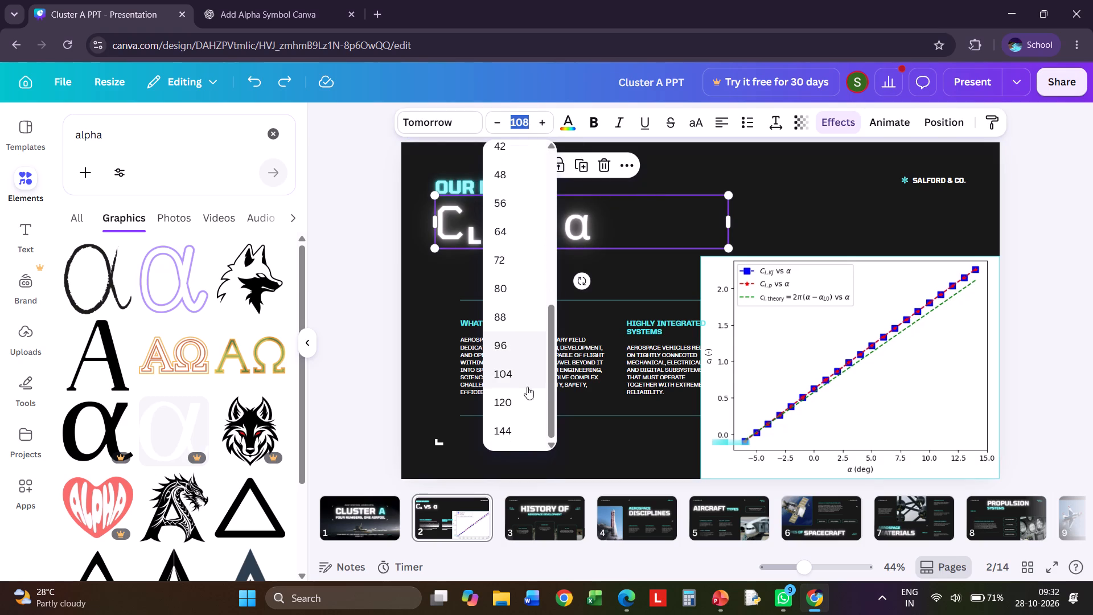
left_click(512, 436)
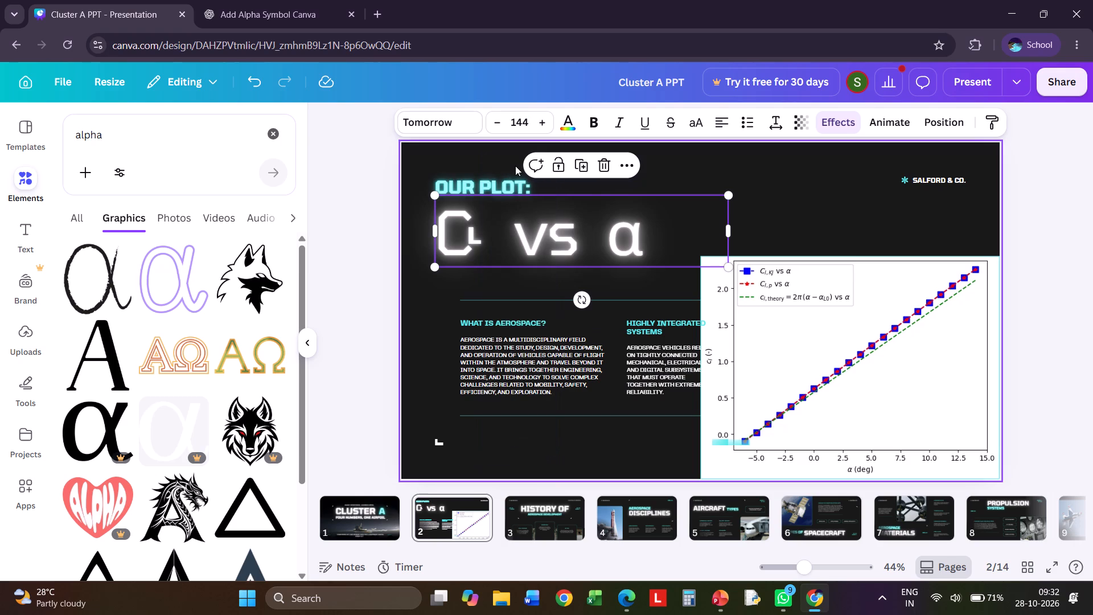
left_click(519, 120)
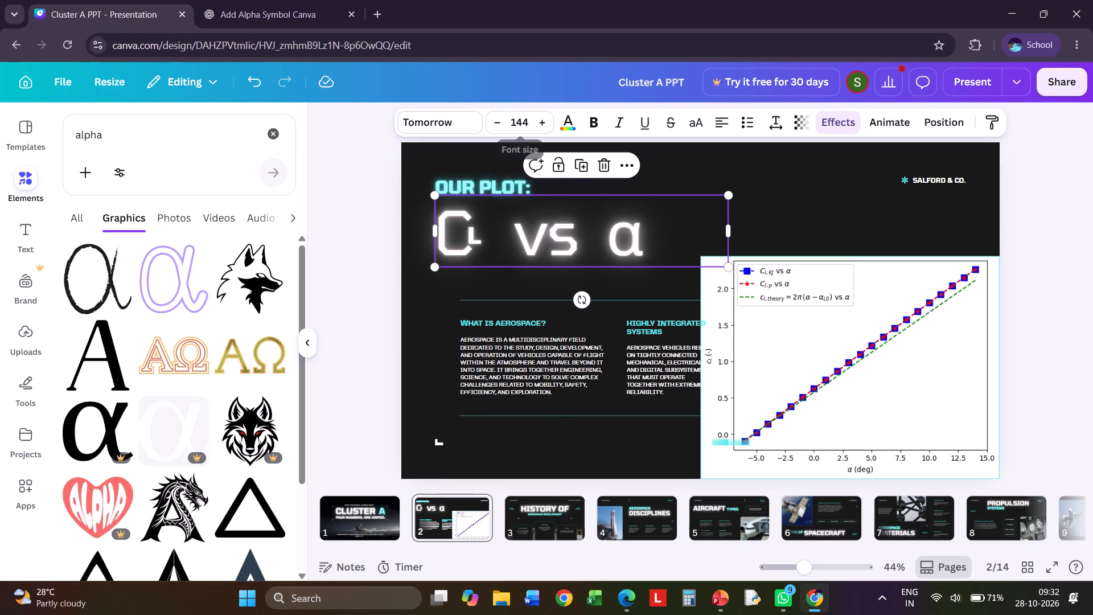
left_click(510, 405)
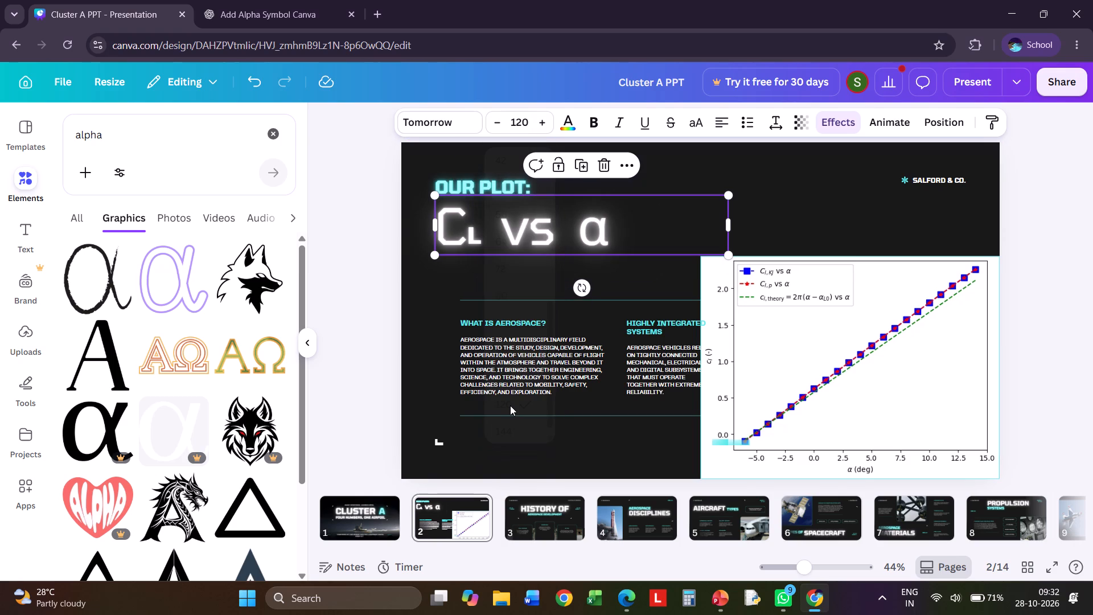
left_click(510, 282)
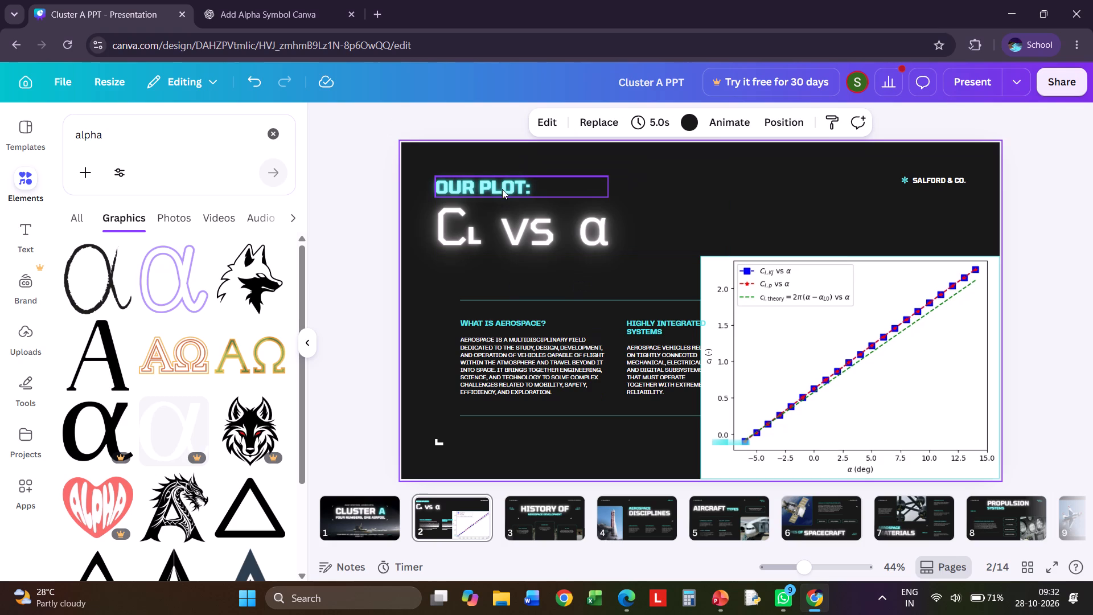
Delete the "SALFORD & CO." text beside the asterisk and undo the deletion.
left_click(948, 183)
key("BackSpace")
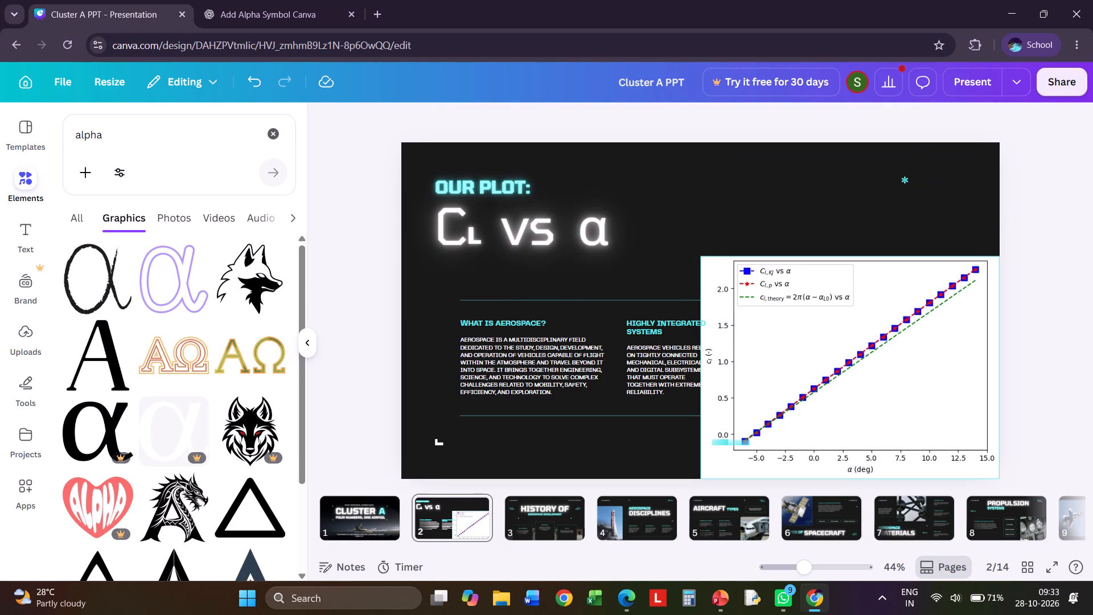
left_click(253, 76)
Replace the "SALFORD & CO." text beside the asterisk with "GROUP 1".
left_click(940, 178)
double_click(948, 177)
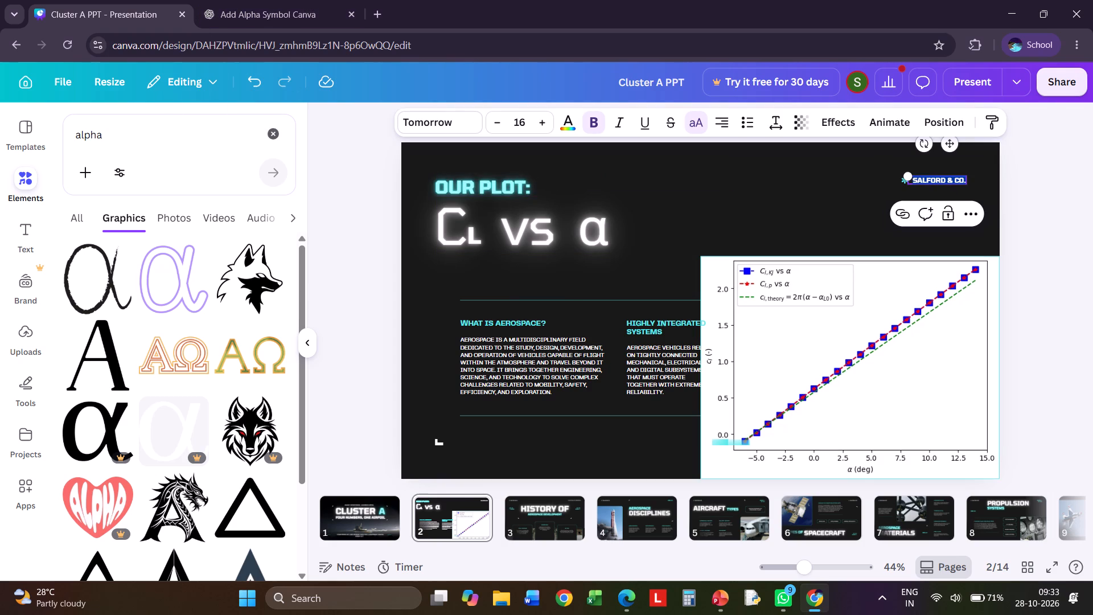
key("BackSpace")
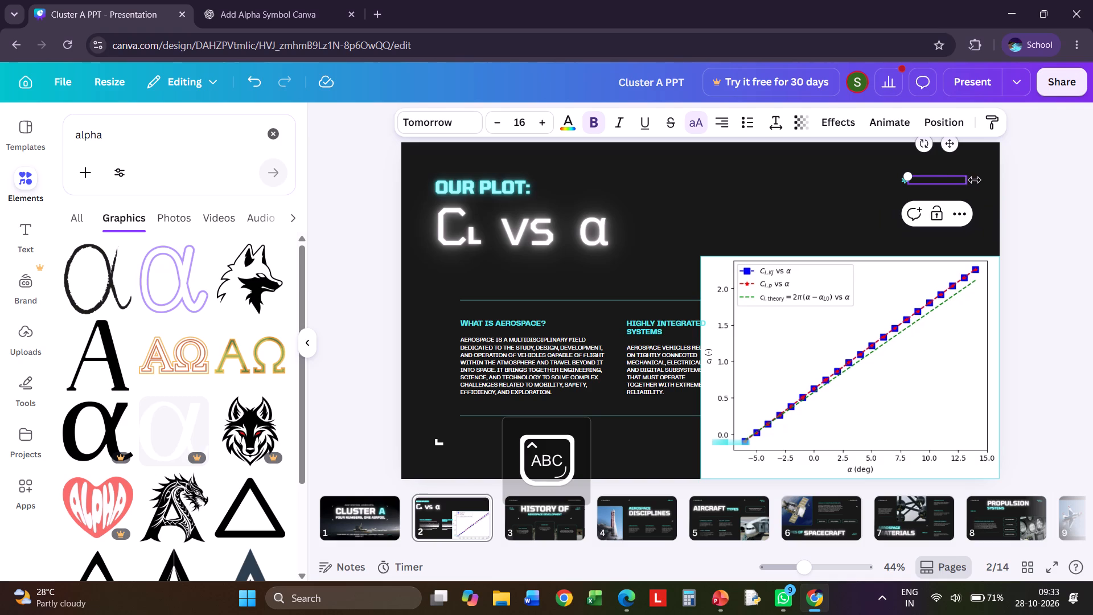
key("g")
type("ROUP")
key("space")
type("1")
key("Return")
key("BackSpace")
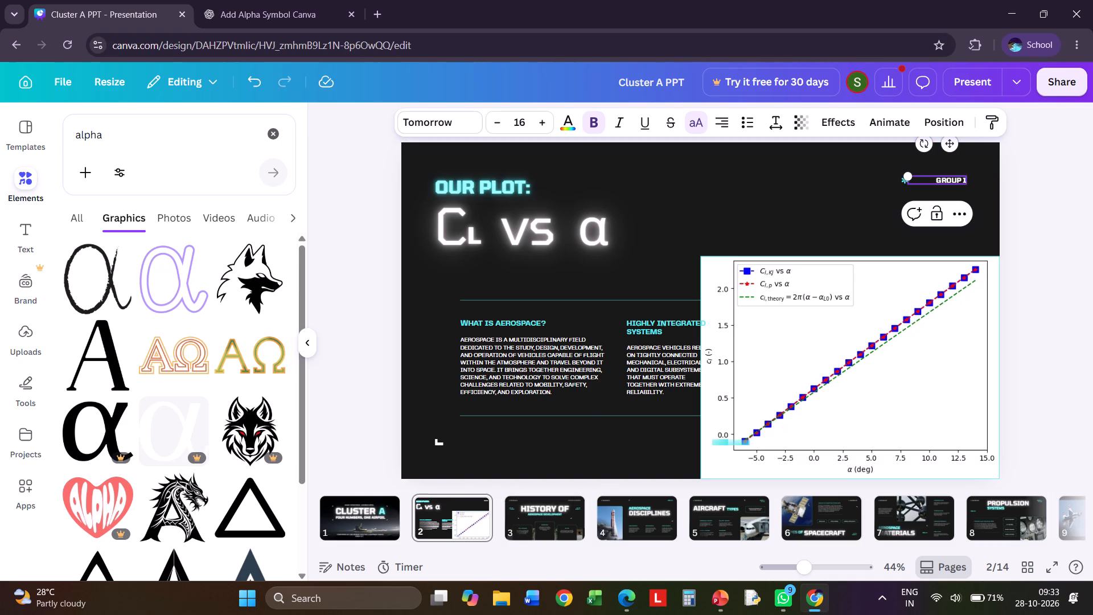
Add trailing spaces after "GROUP 1" to shift the label leftward so it sits directly beside the asterisk.
left_click(965, 181)
key("space")
key("space")
key("space")
key("space")
key("space")
key("space")
key("space")
key("space")
key("space")
key("space")
key("space")
key("space")
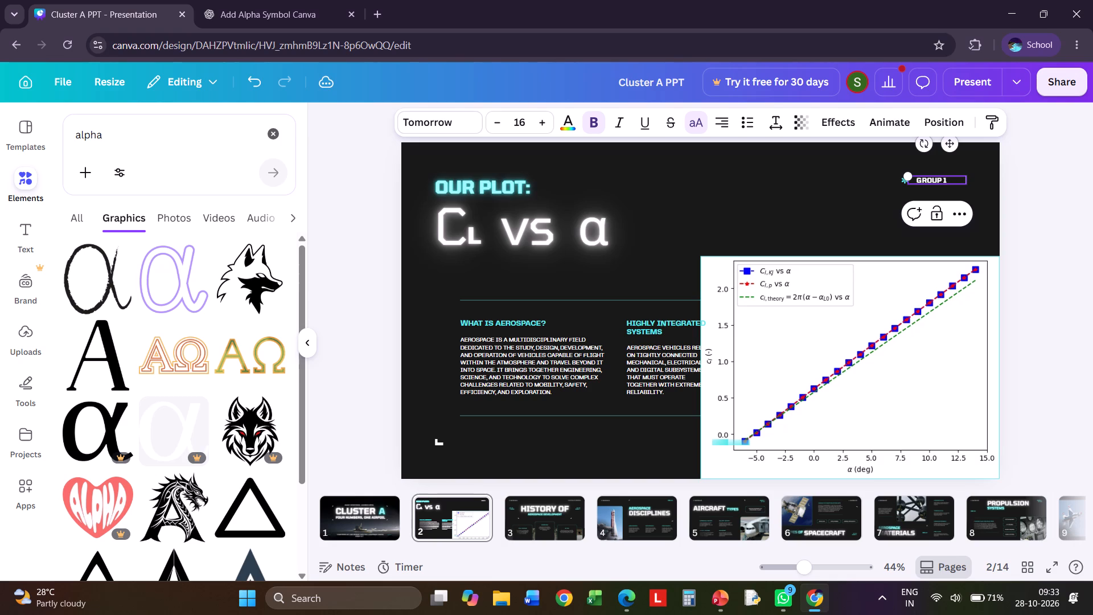
key("space")
key("space")
key("space")
left_click(1022, 200)
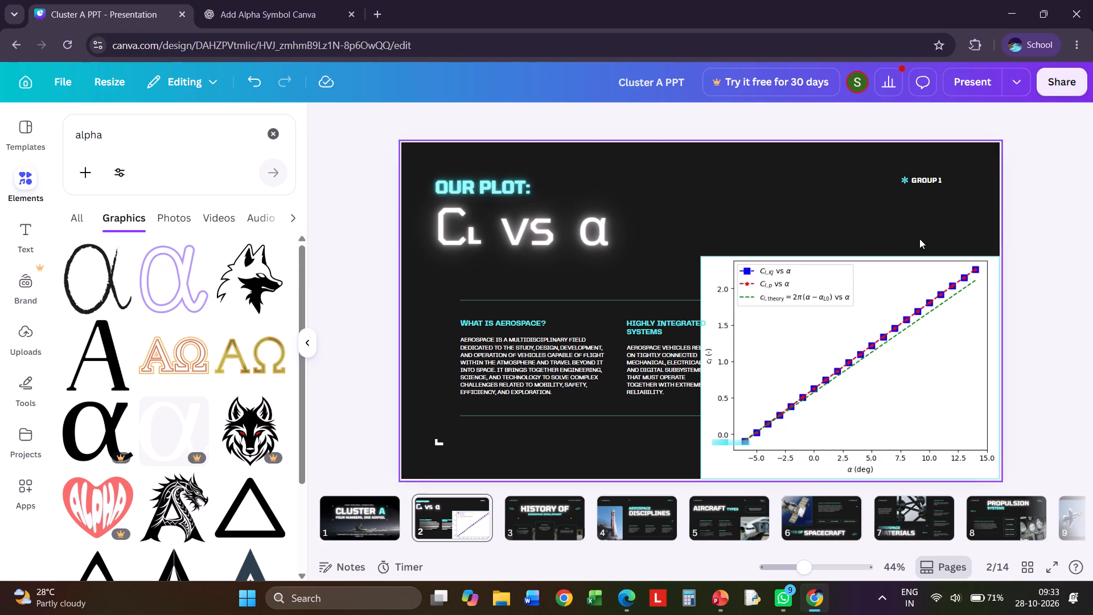
Move the upper divider line left and up to just beneath the title, and nudge the lower divider slightly left and down.
left_click(614, 305)
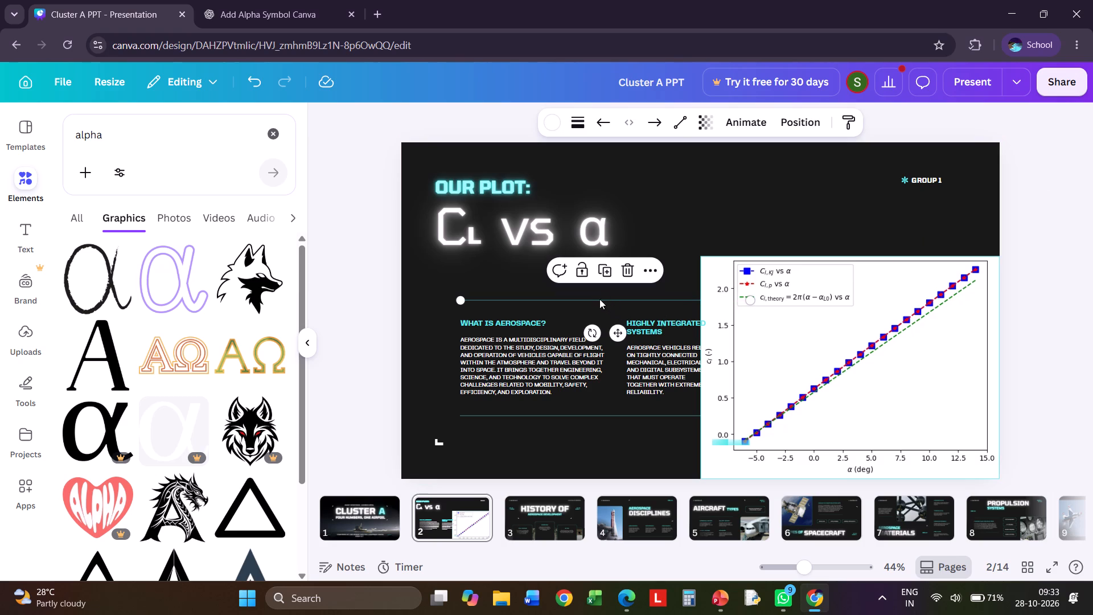
left_click_drag(605, 297, 583, 298)
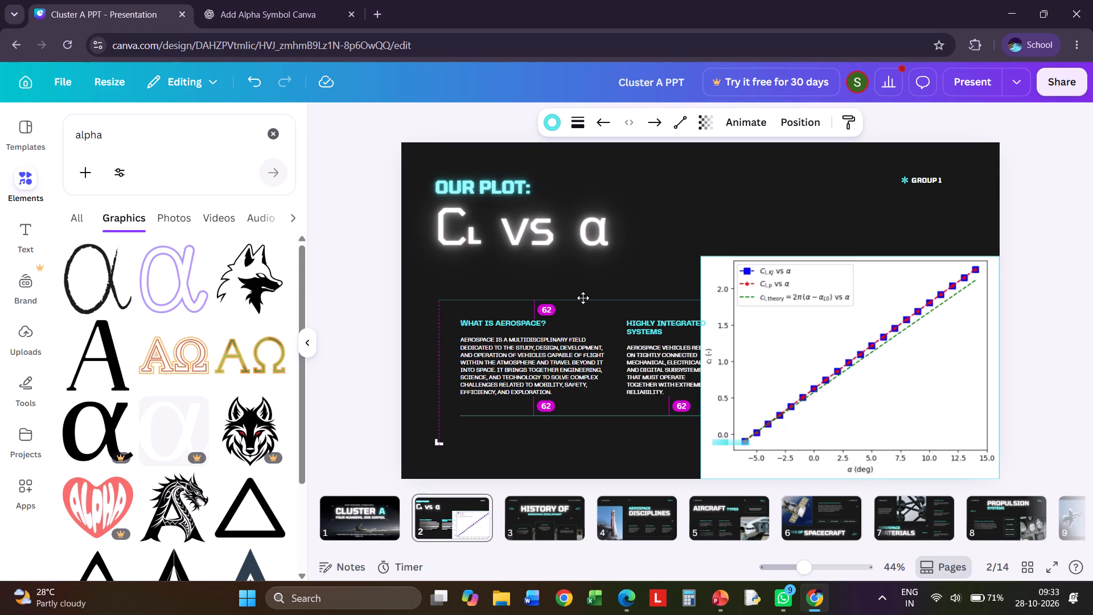
left_click_drag(583, 298, 556, 277)
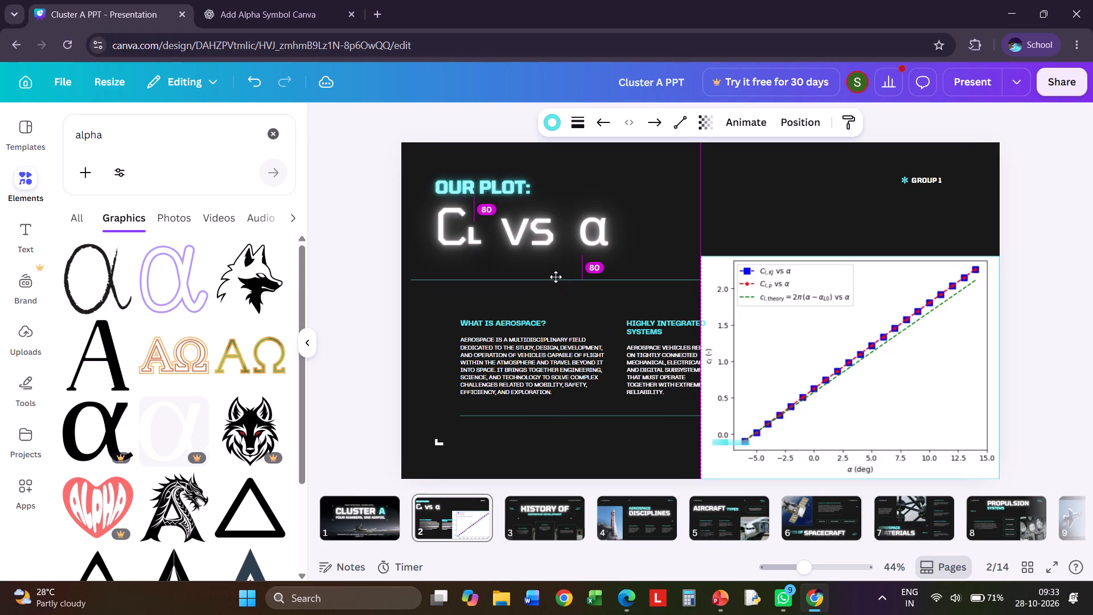
left_click_drag(556, 277, 556, 266)
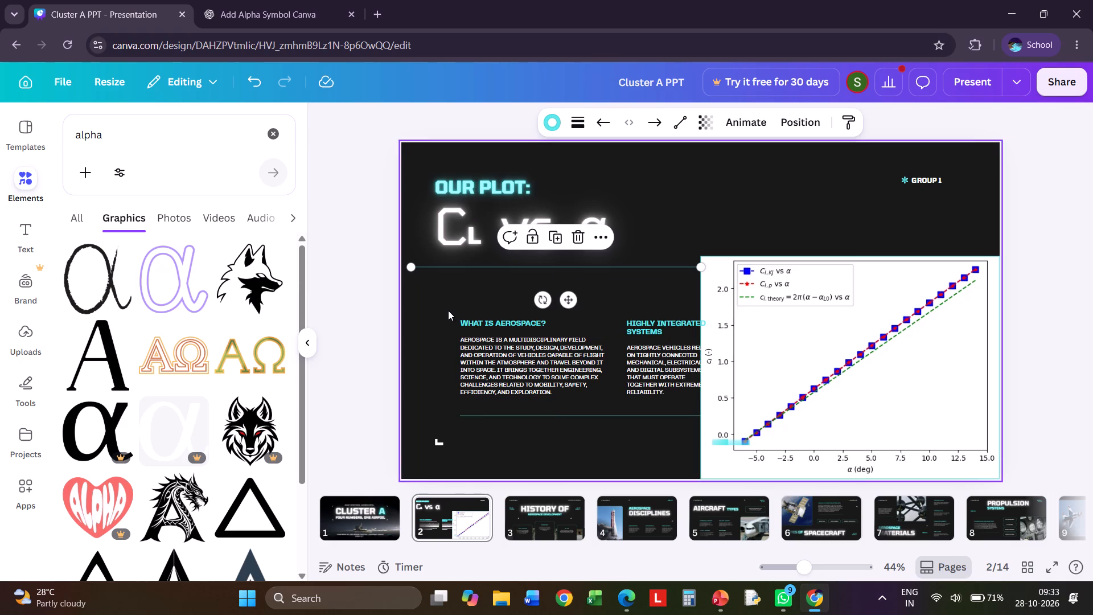
left_click_drag(617, 406, 603, 406)
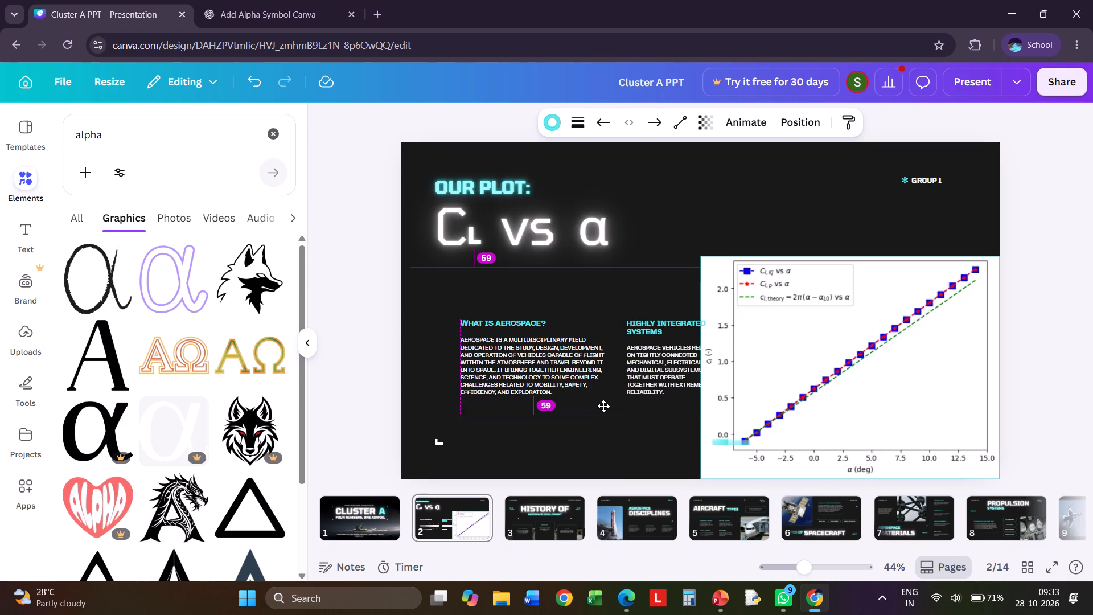
left_click_drag(603, 406, 611, 408)
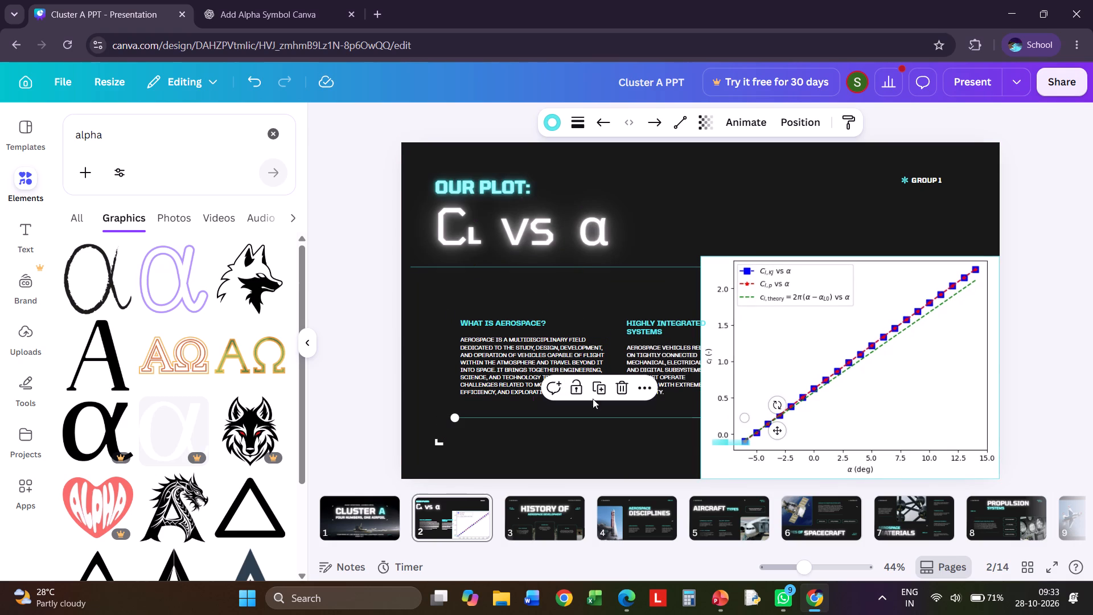
Group the two text blocks with their headings, the lower divider line and the plot image, undoing the accidental nudge.
left_click_drag(445, 298, 615, 446)
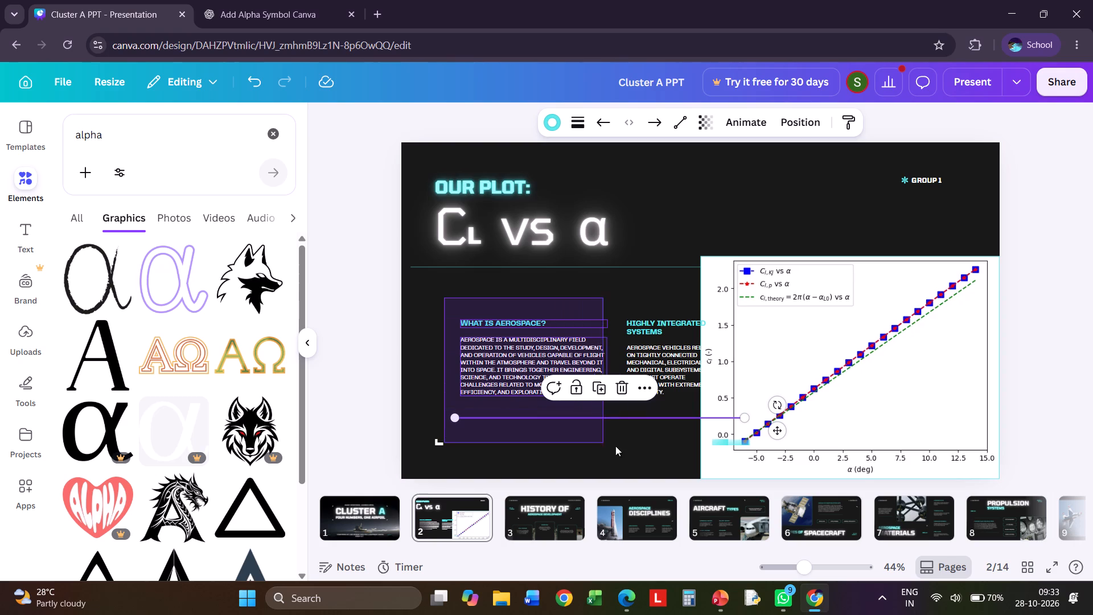
left_click_drag(615, 446, 750, 428)
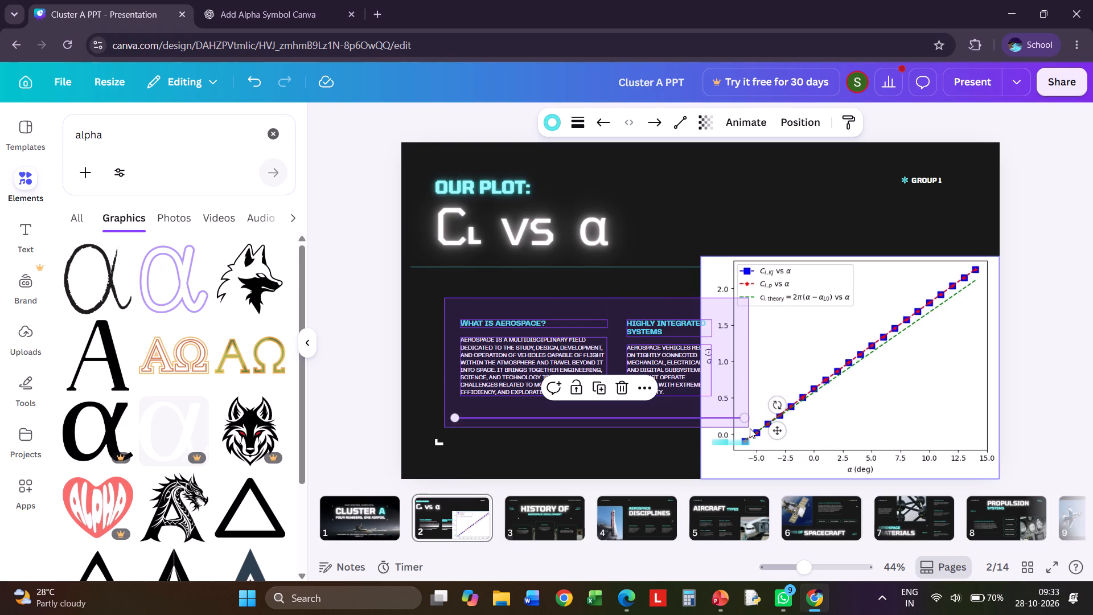
left_click_drag(750, 428, 755, 429)
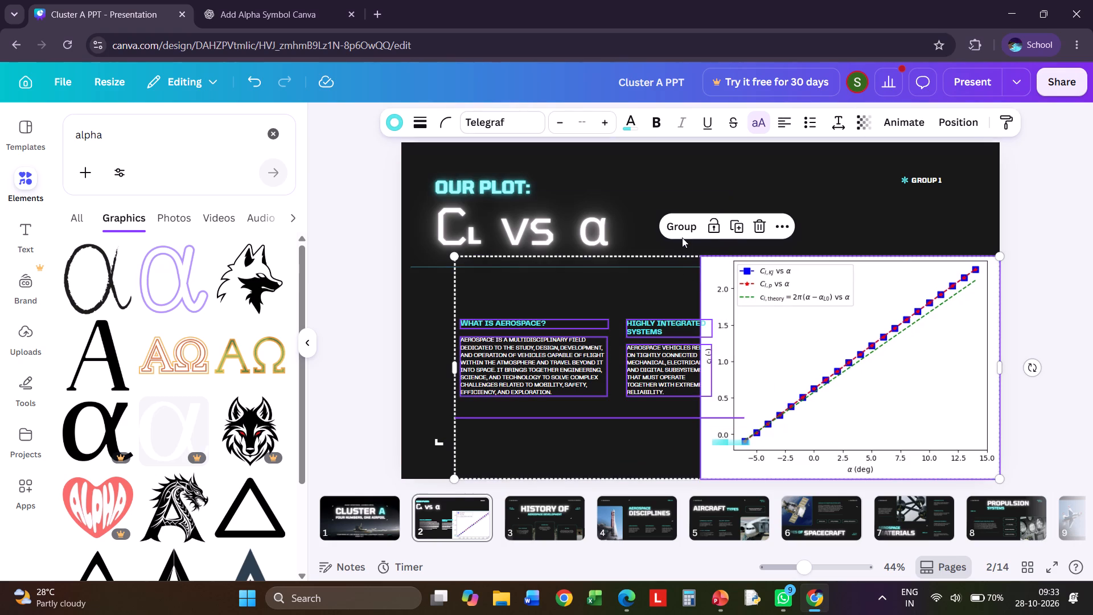
left_click(682, 237)
left_click(614, 396)
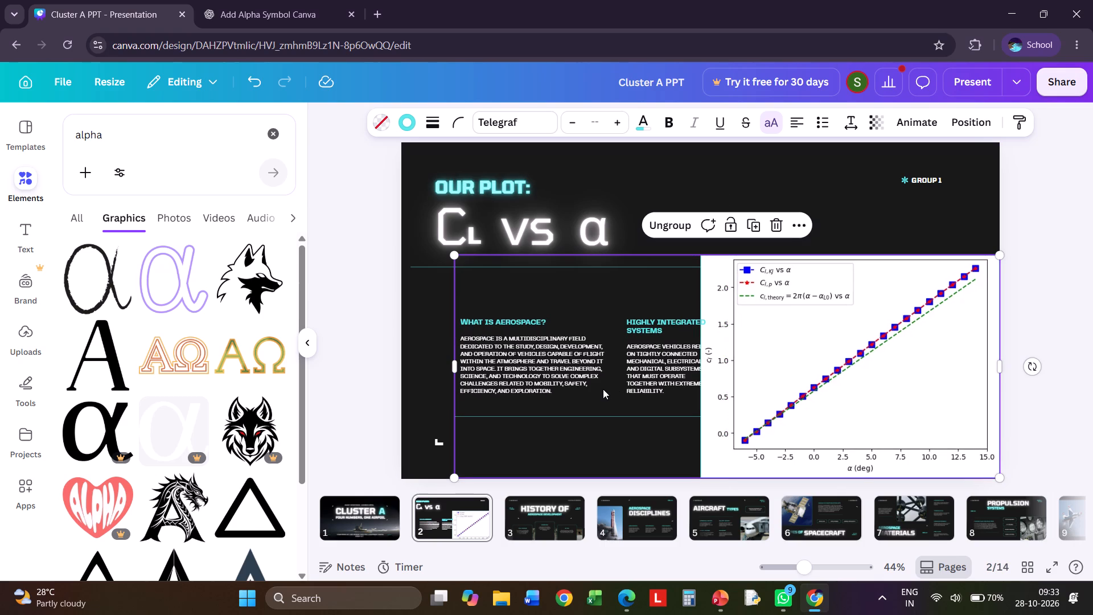
key("ctrl+z")
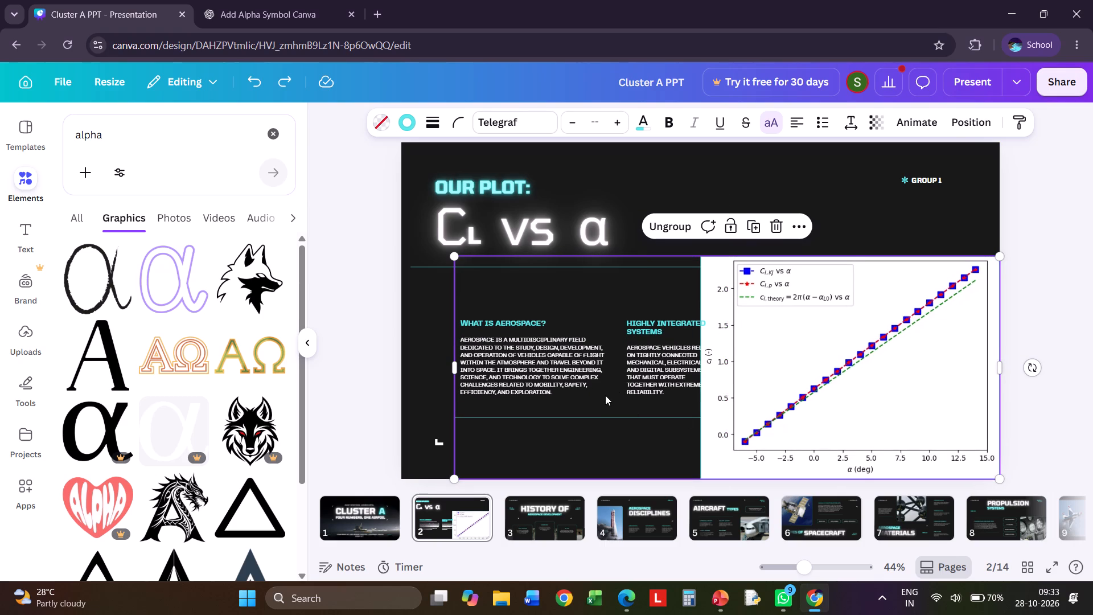
Move the text blocks, lower divider and plot slightly left within the slide's bottom edge, ungrouping them in the process.
left_click_drag(787, 336, 792, 336)
left_click_drag(792, 336, 771, 342)
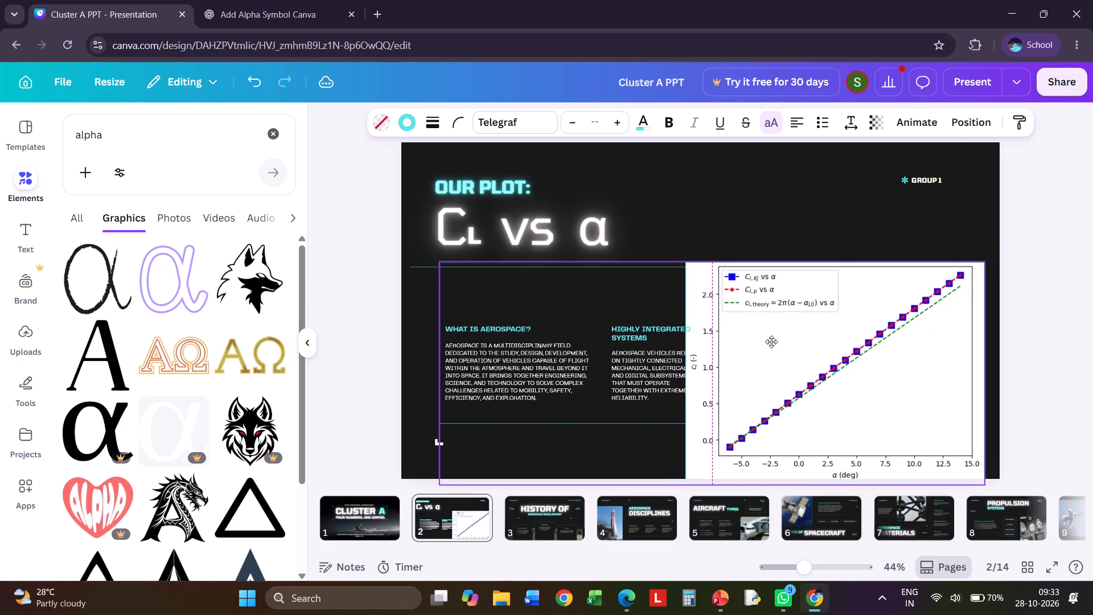
left_click_drag(771, 342, 772, 342)
left_click(671, 231)
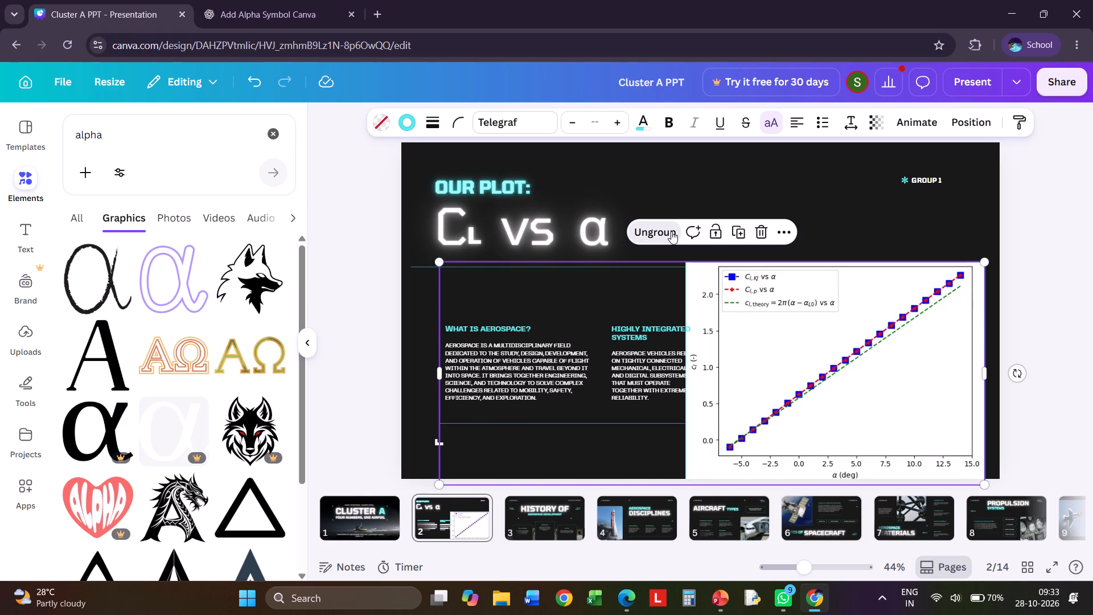
left_click_drag(770, 343, 771, 335)
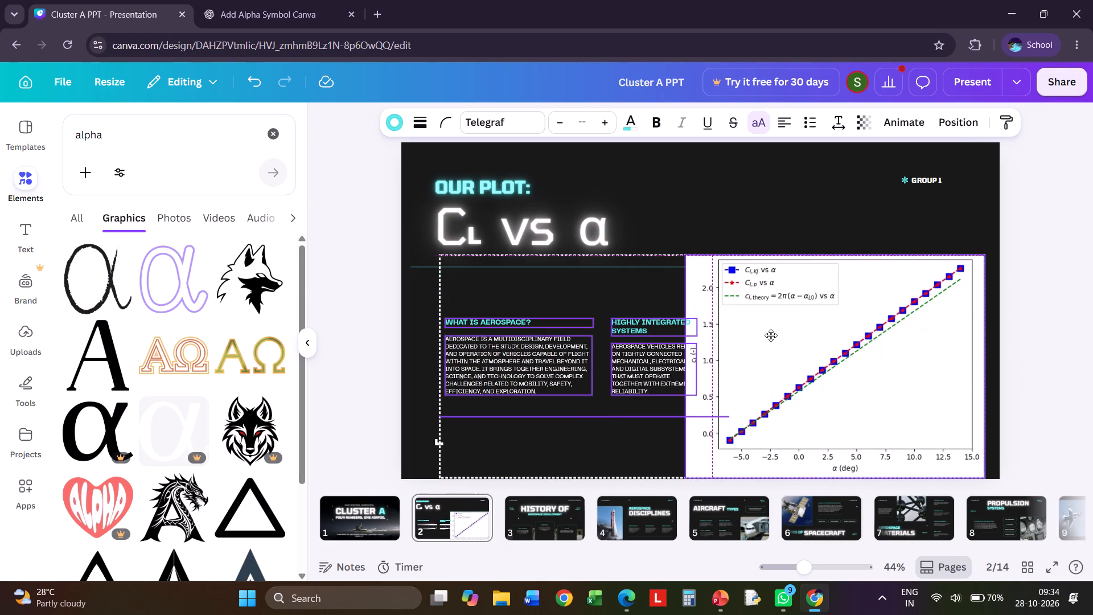
left_click_drag(771, 335, 771, 337)
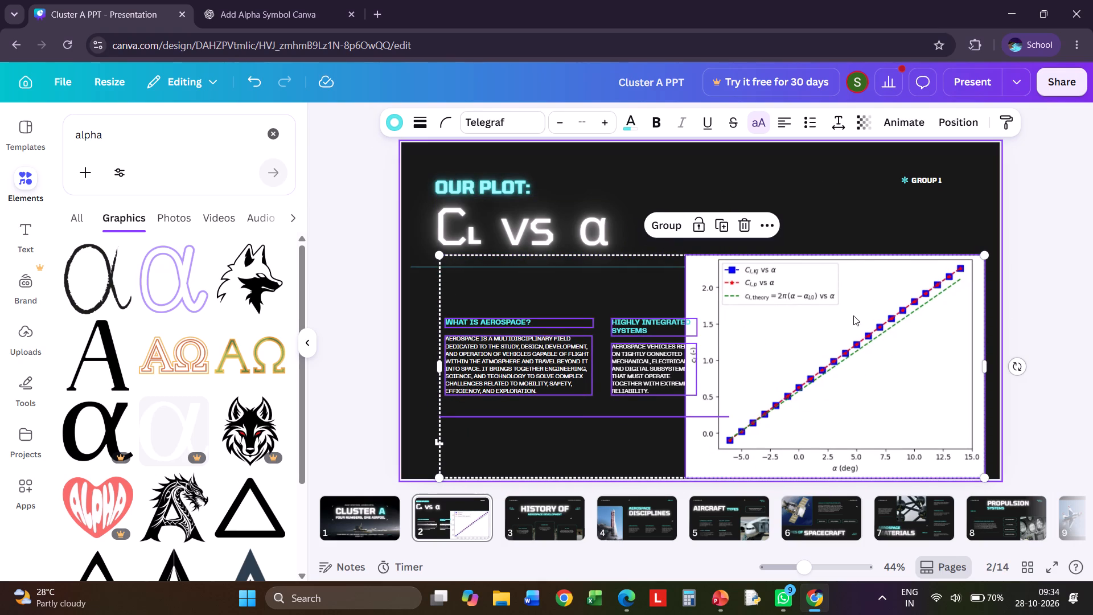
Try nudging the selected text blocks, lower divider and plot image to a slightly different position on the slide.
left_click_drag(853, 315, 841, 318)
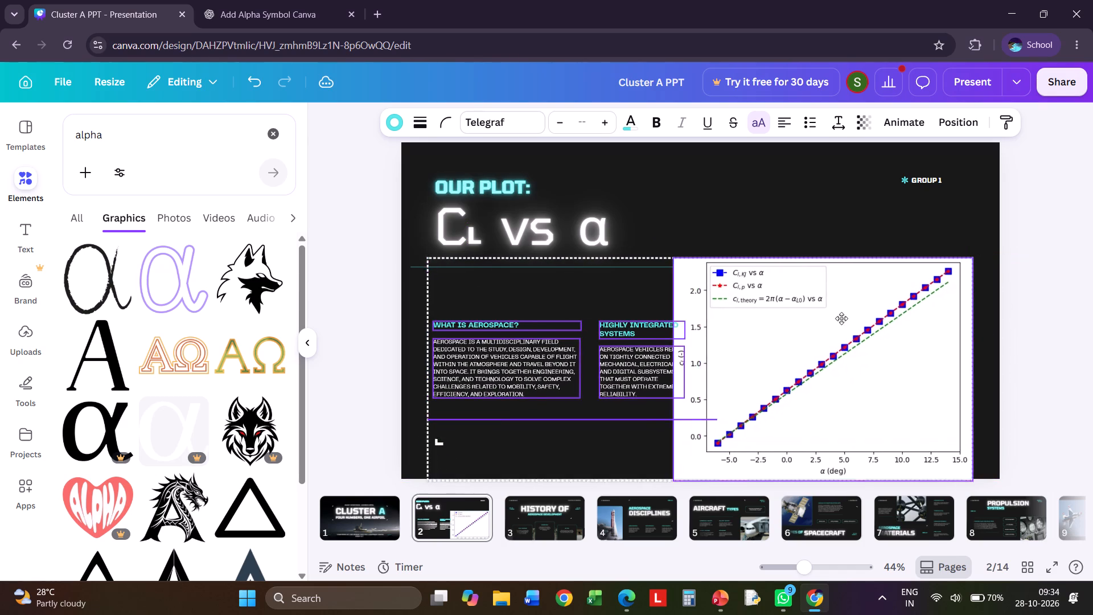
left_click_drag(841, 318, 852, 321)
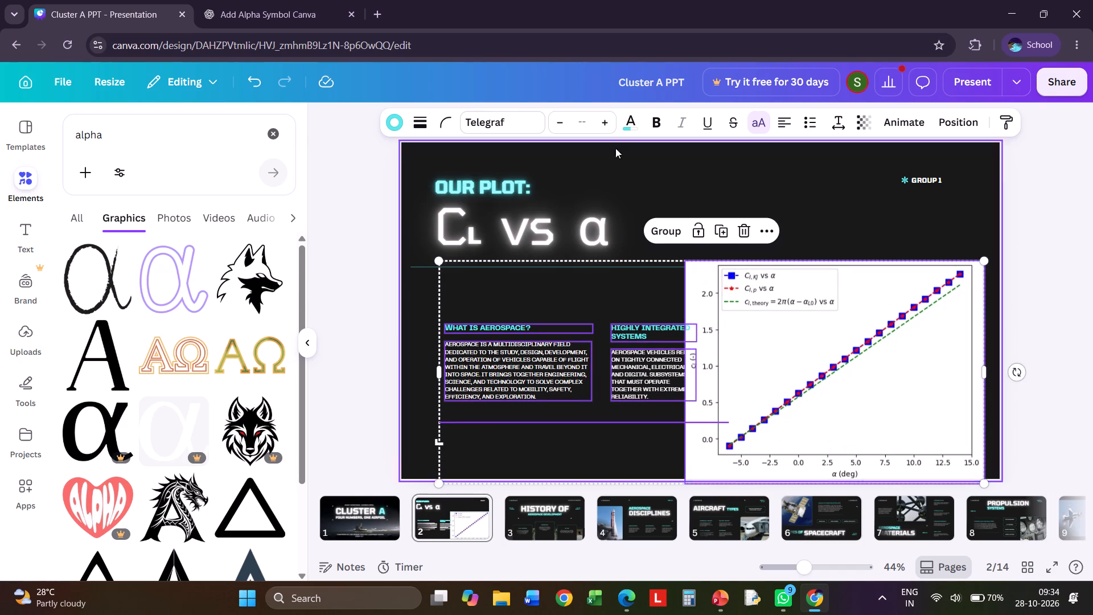
Undo the recent layout moves, restoring the divider lines, text blocks, plot and small cyan bar to their earlier positions.
left_click(251, 82)
left_click(252, 82)
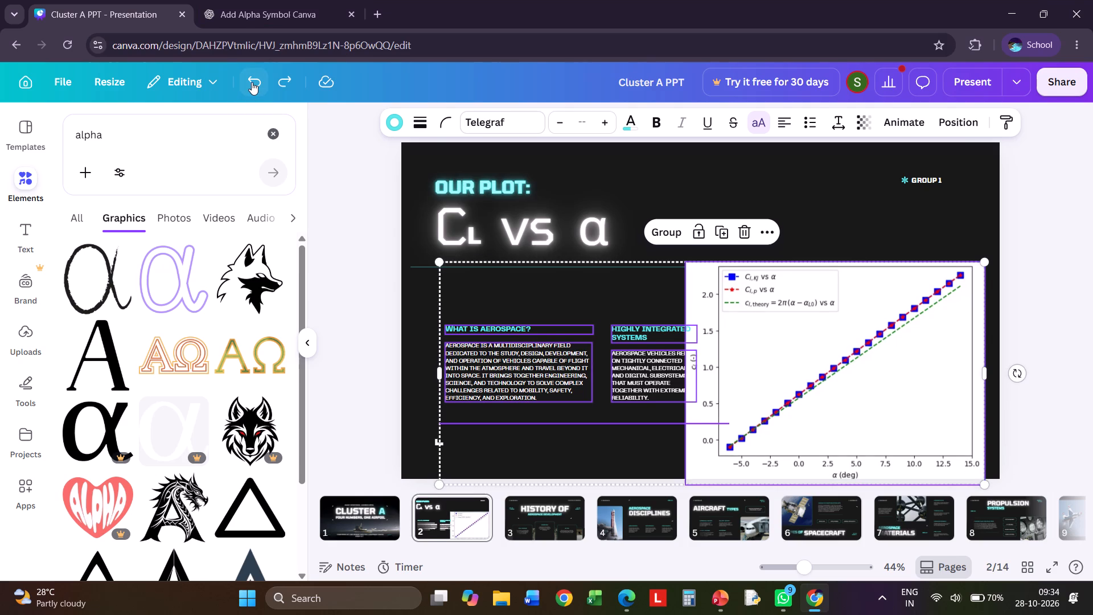
left_click(252, 82)
left_click(252, 82)
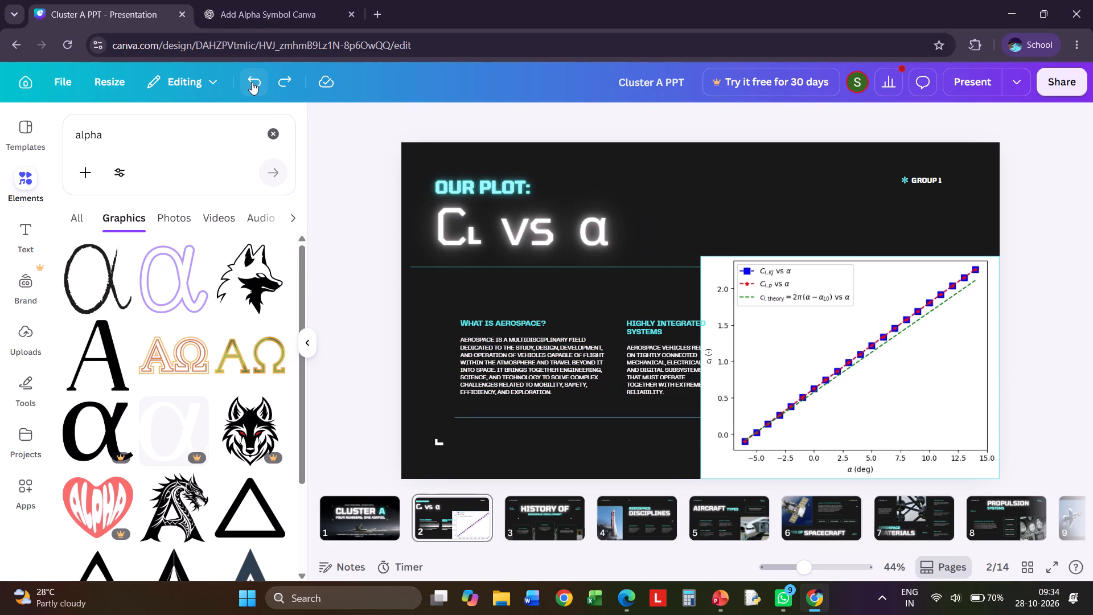
left_click(252, 82)
left_click(252, 82)
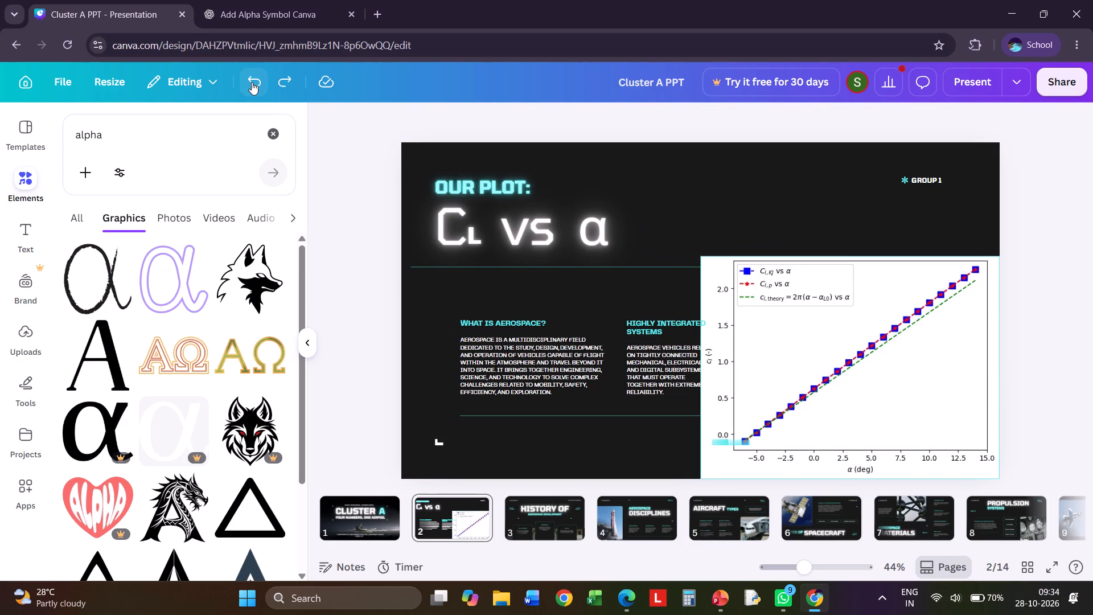
left_click(252, 82)
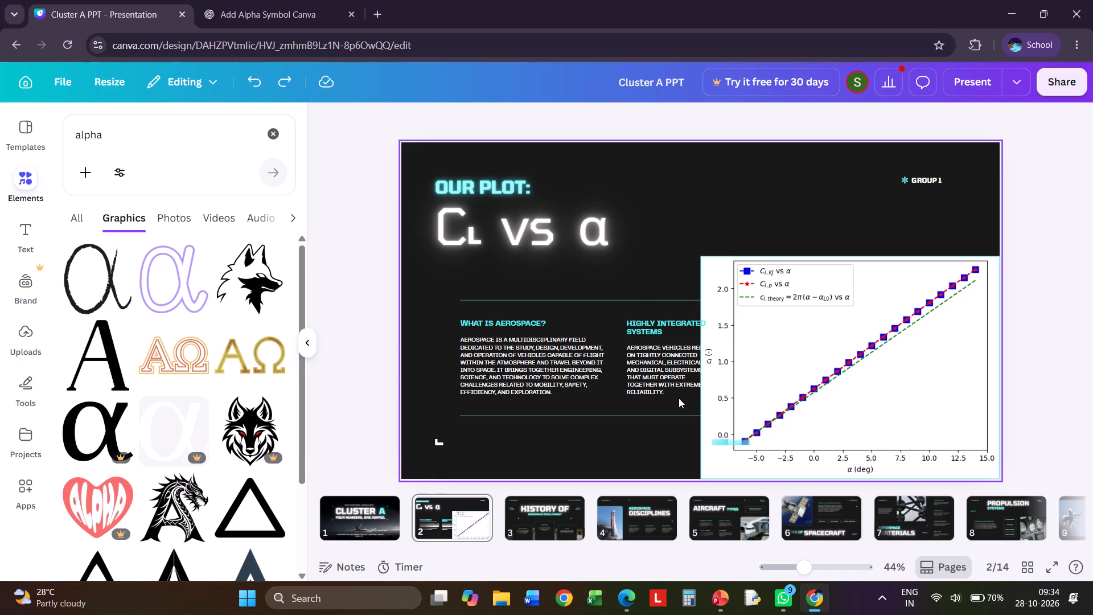
Move the body text under "Highly Integrated Systems" slightly left, clear of the plot image.
left_click_drag(673, 391, 665, 391)
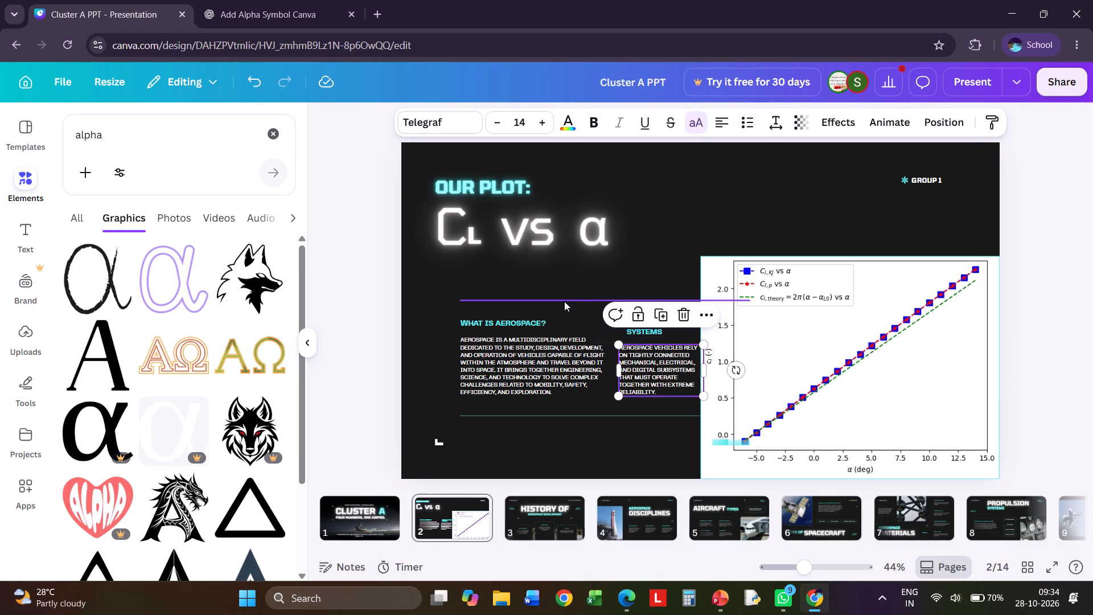
left_click(659, 376)
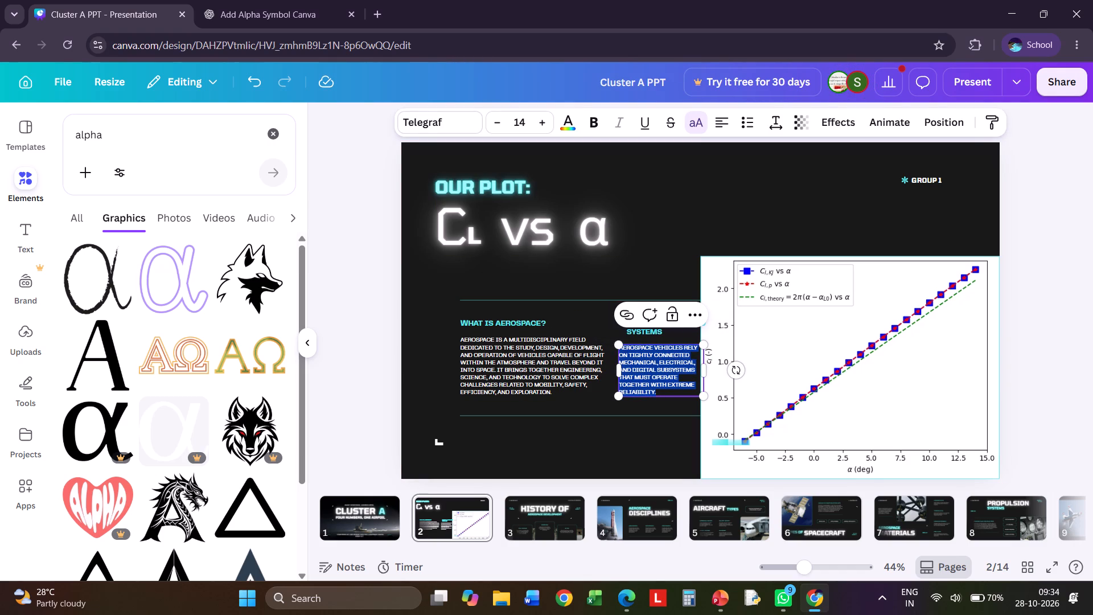
left_click(364, 306)
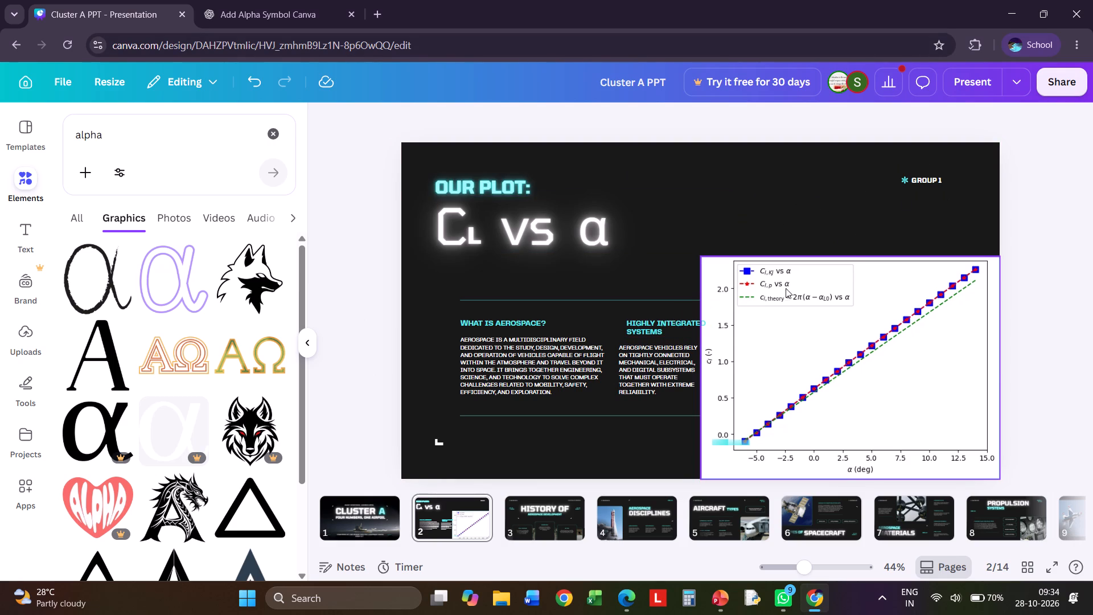
Browse the effects and animation options for the plot image without applying any of them.
left_click(821, 282)
left_click(855, 257)
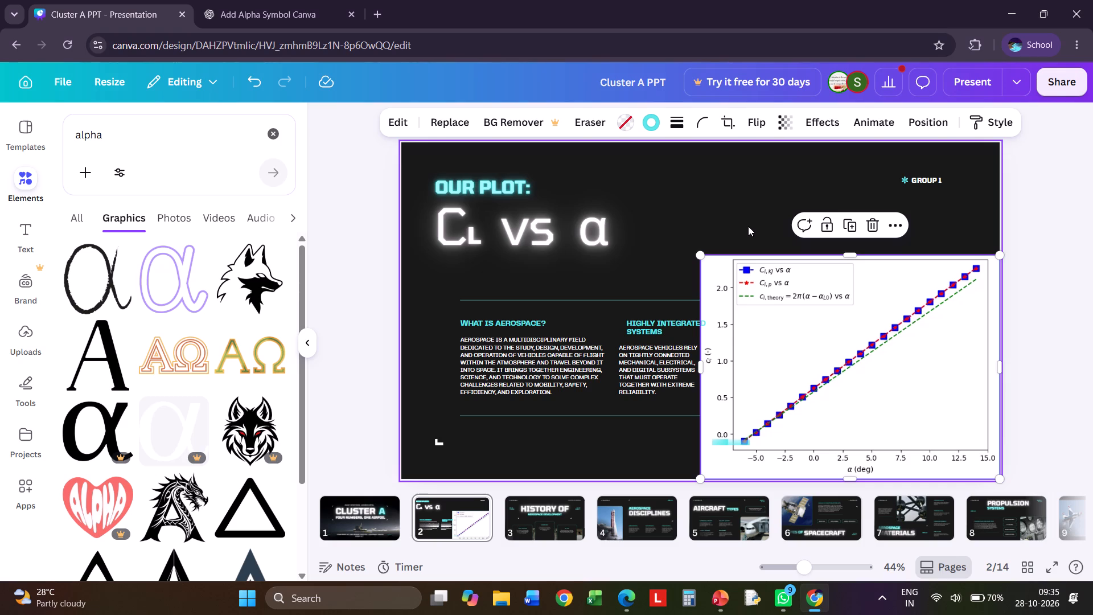
left_click(787, 122)
left_click(787, 122)
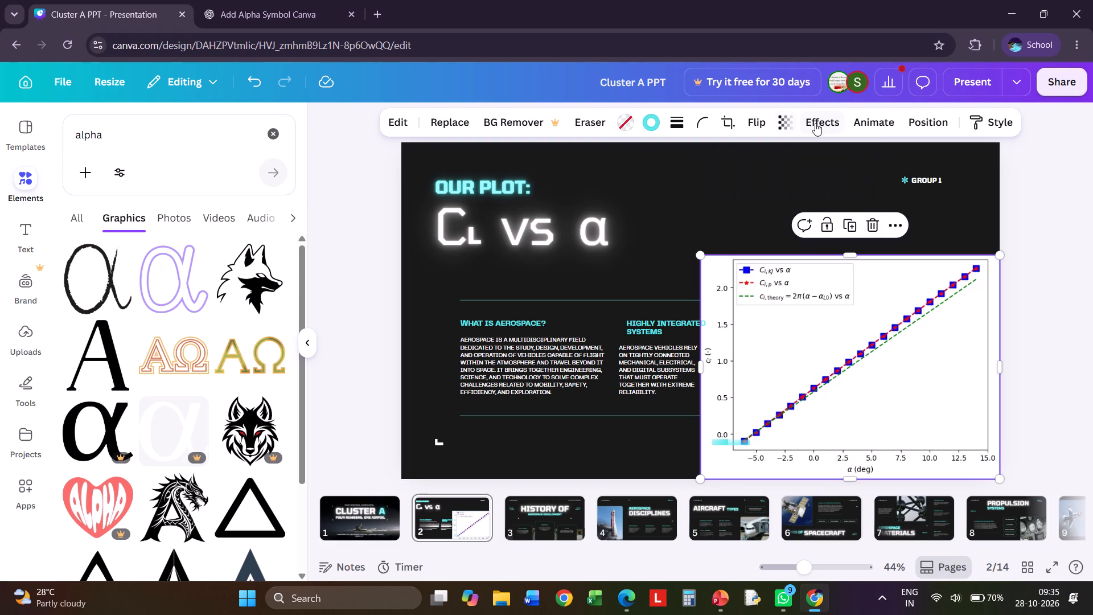
left_click(817, 124)
left_click(828, 319)
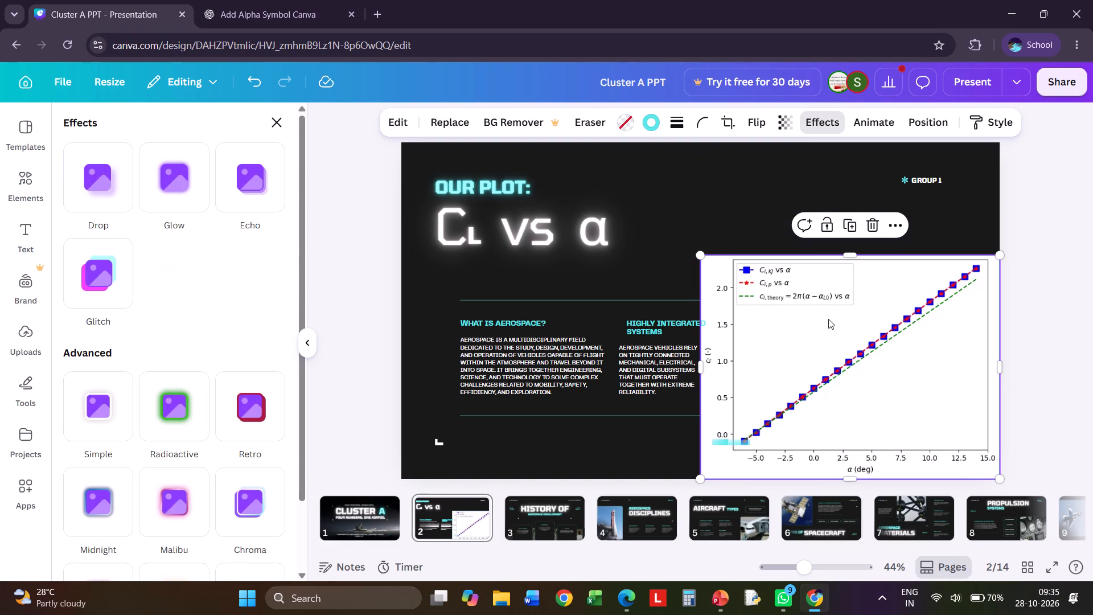
left_click(895, 352)
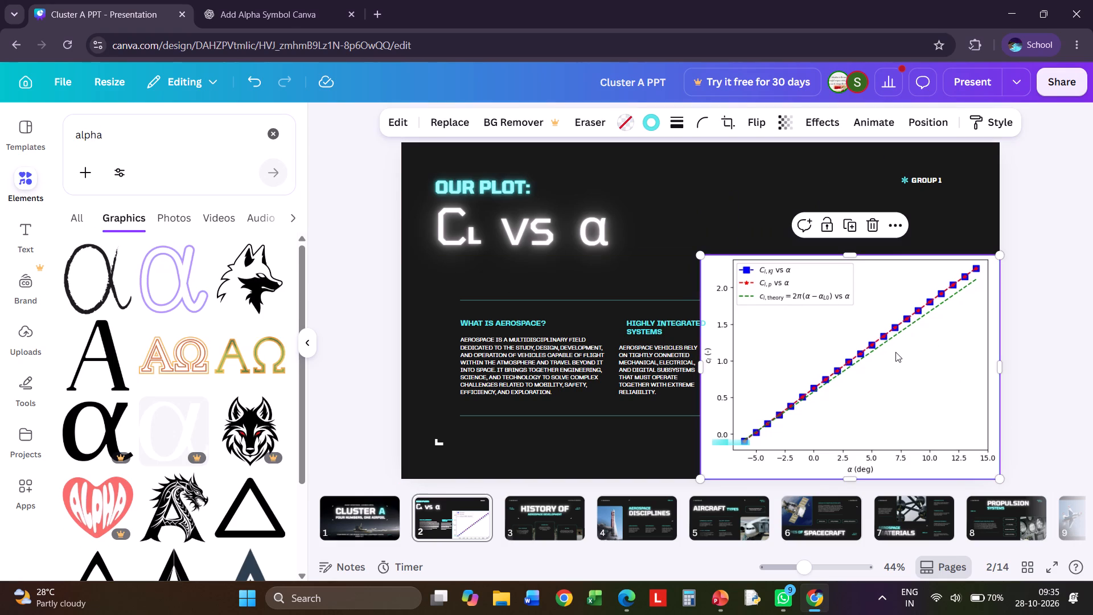
left_click(859, 121)
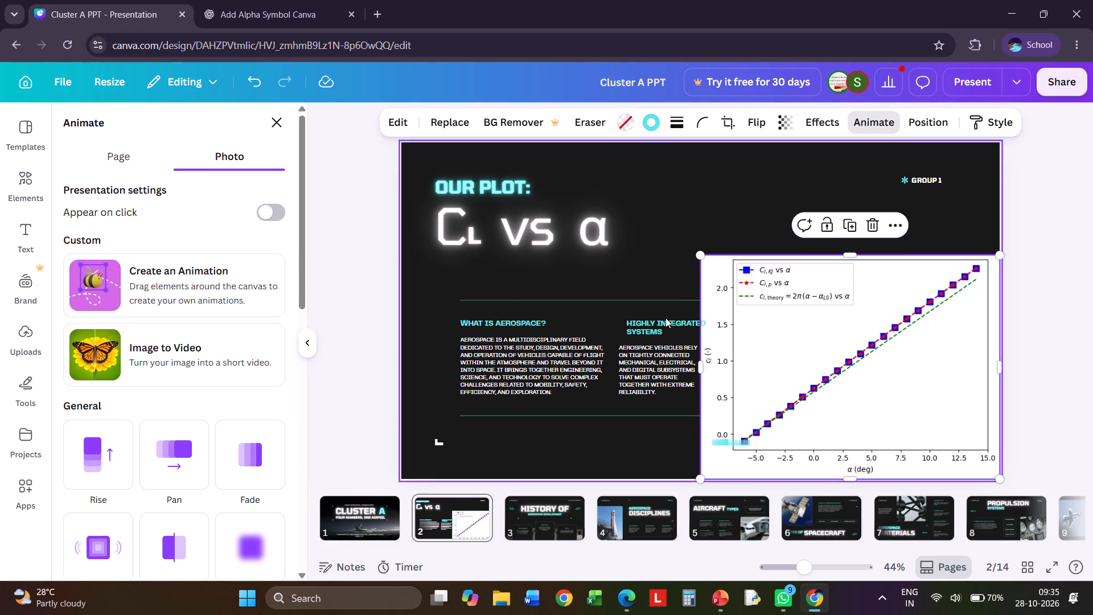
scroll(192, 363, "down", 3)
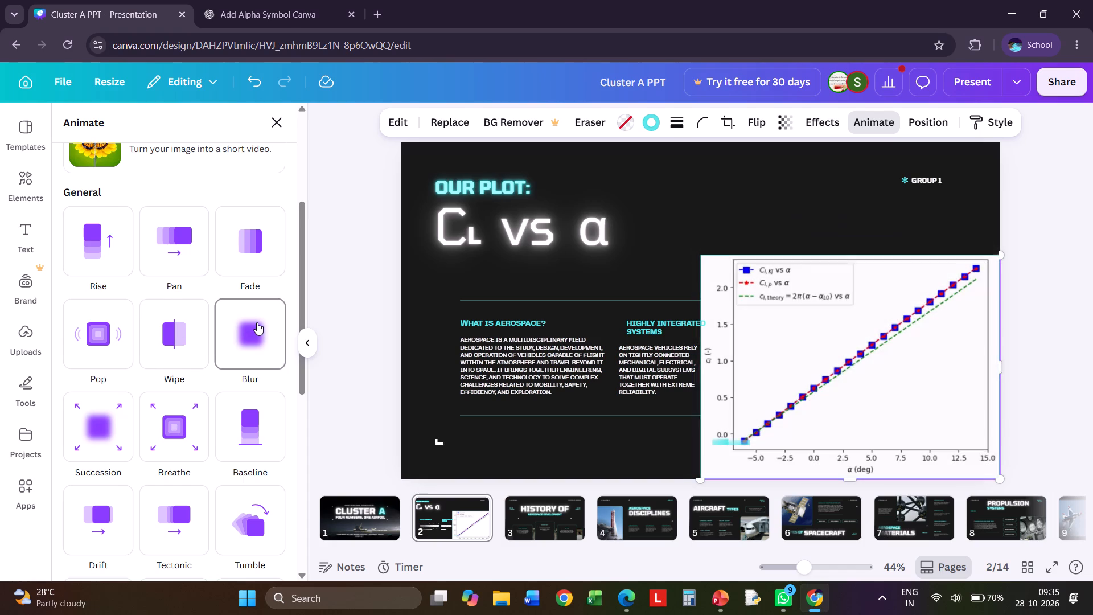
scroll(257, 322, "down", 3)
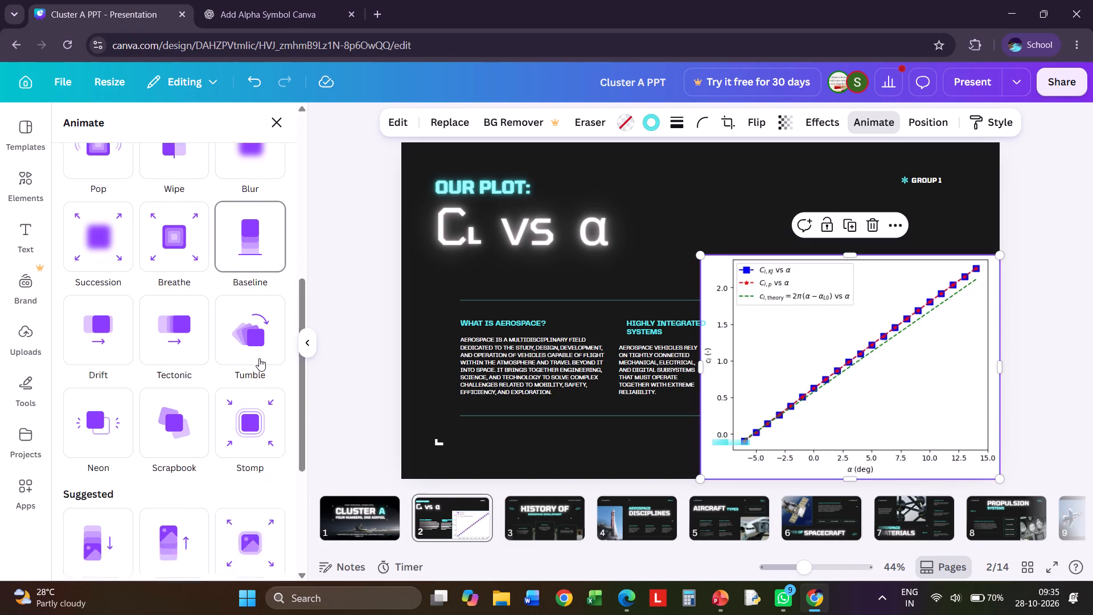
scroll(262, 379, "down", 3)
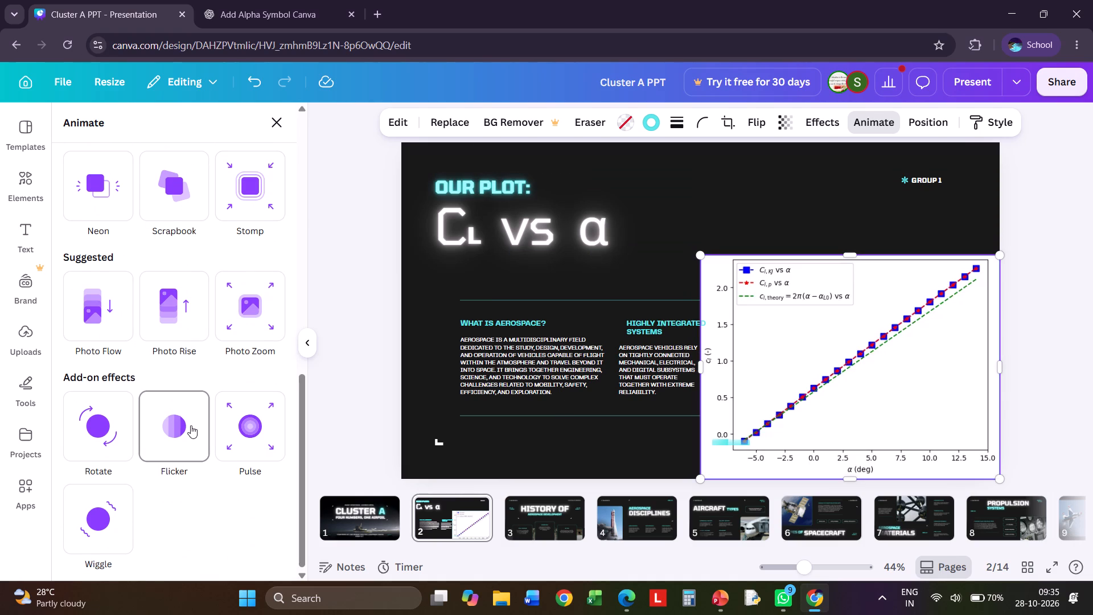
scroll(191, 425, "up", 4)
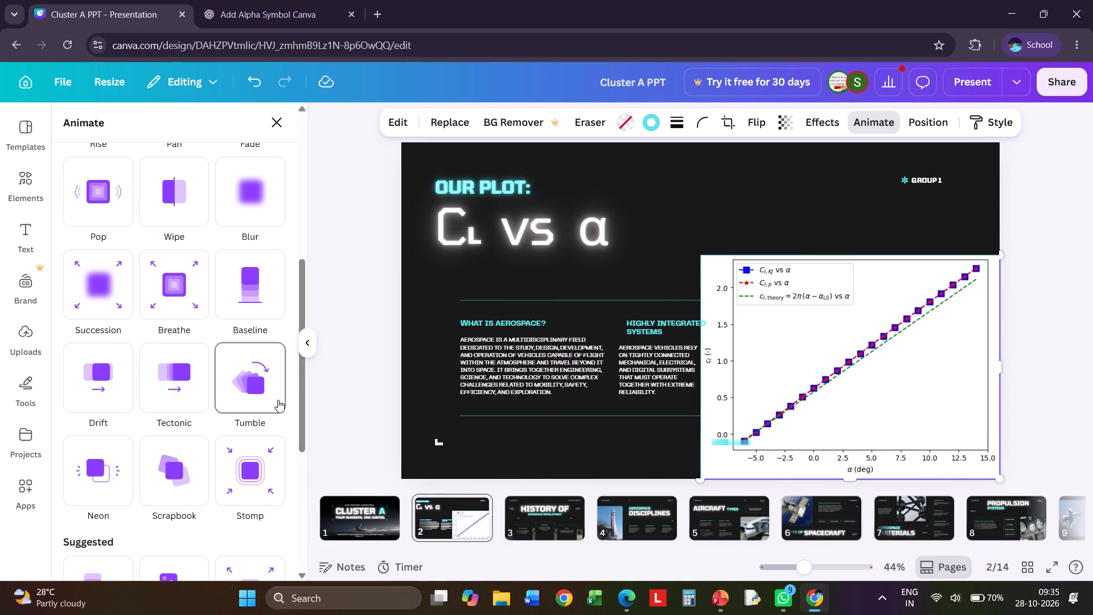
left_click(305, 346)
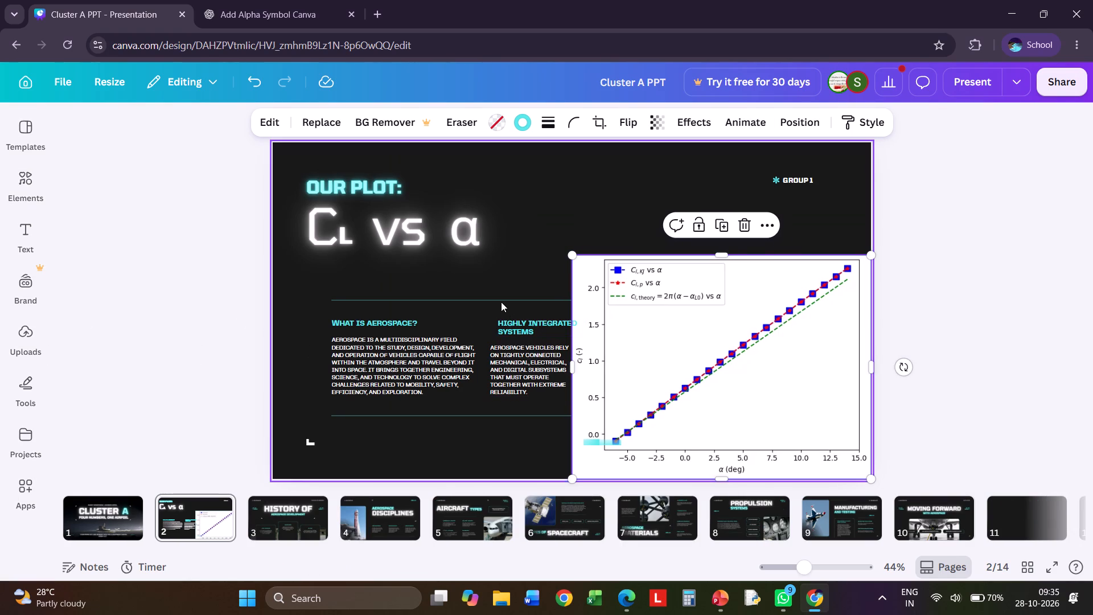
Move both divider lines left to the slide's edge, raising the upper one to just beneath the title and lowering the other toward the corner mark.
left_click_drag(501, 302, 441, 301)
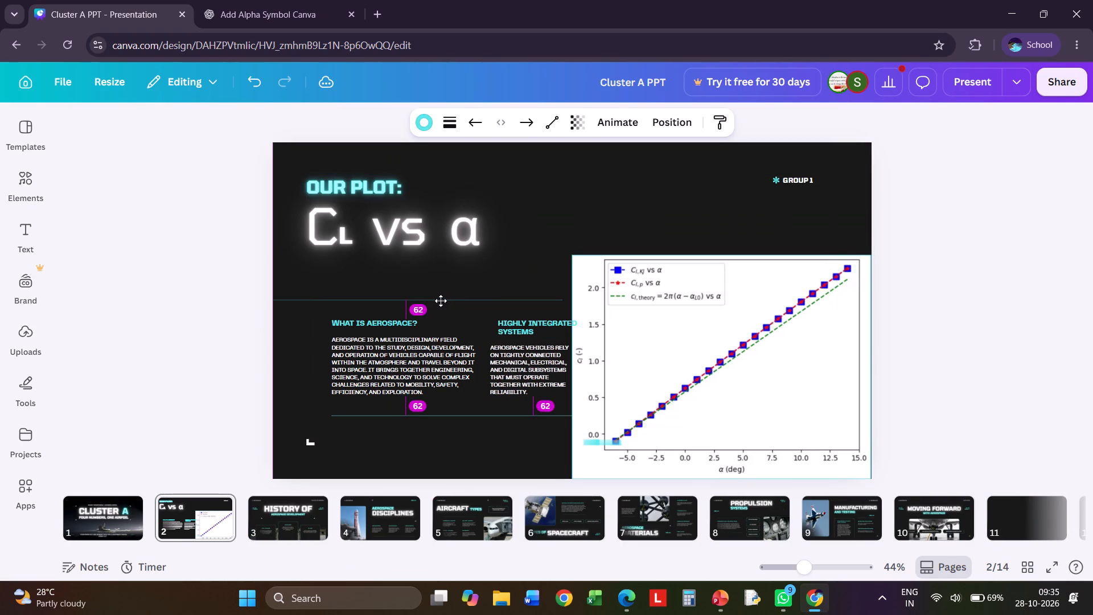
left_click_drag(441, 301, 443, 298)
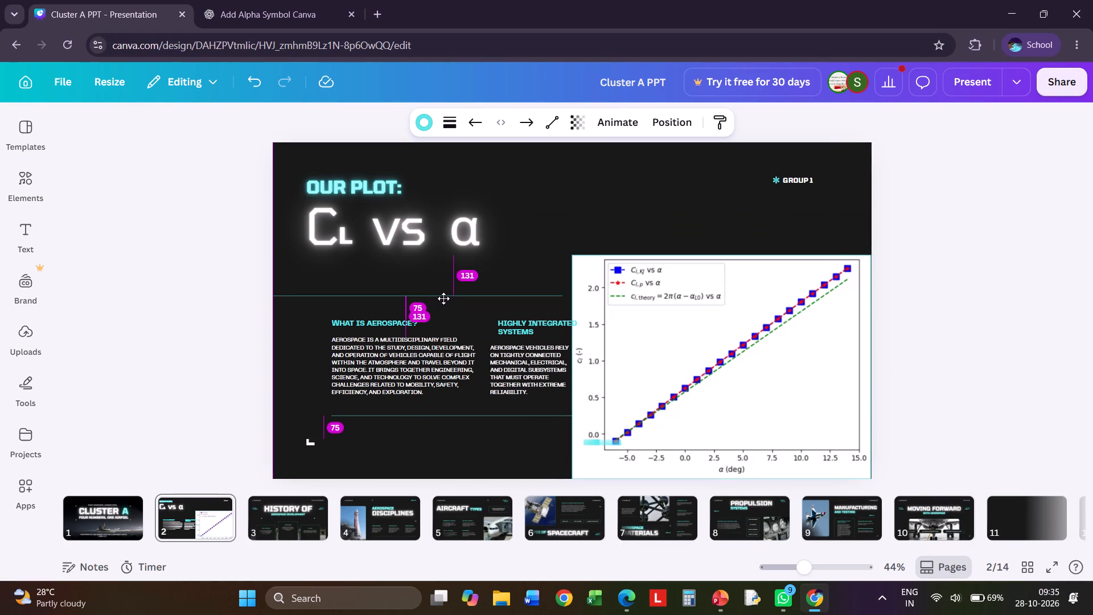
left_click_drag(443, 298, 442, 297)
left_click_drag(442, 297, 447, 296)
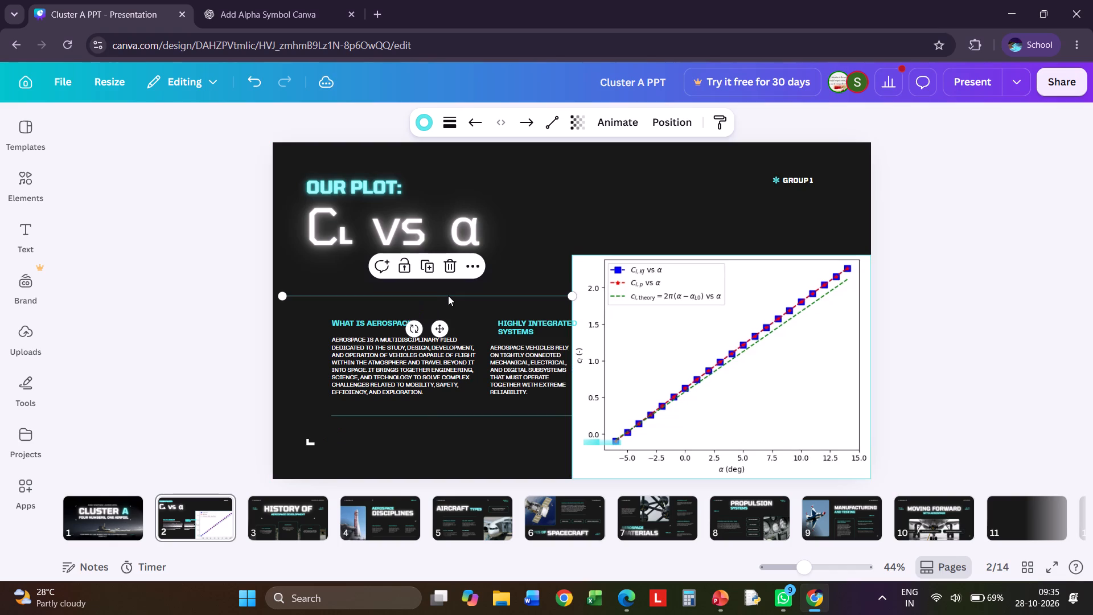
left_click(448, 296)
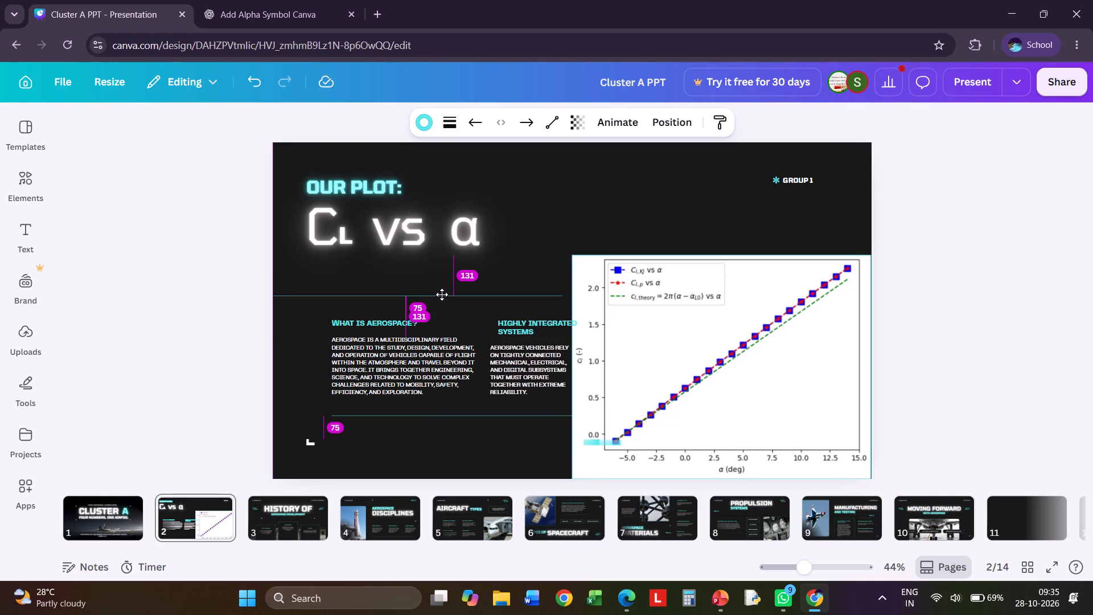
left_click_drag(442, 415, 441, 417)
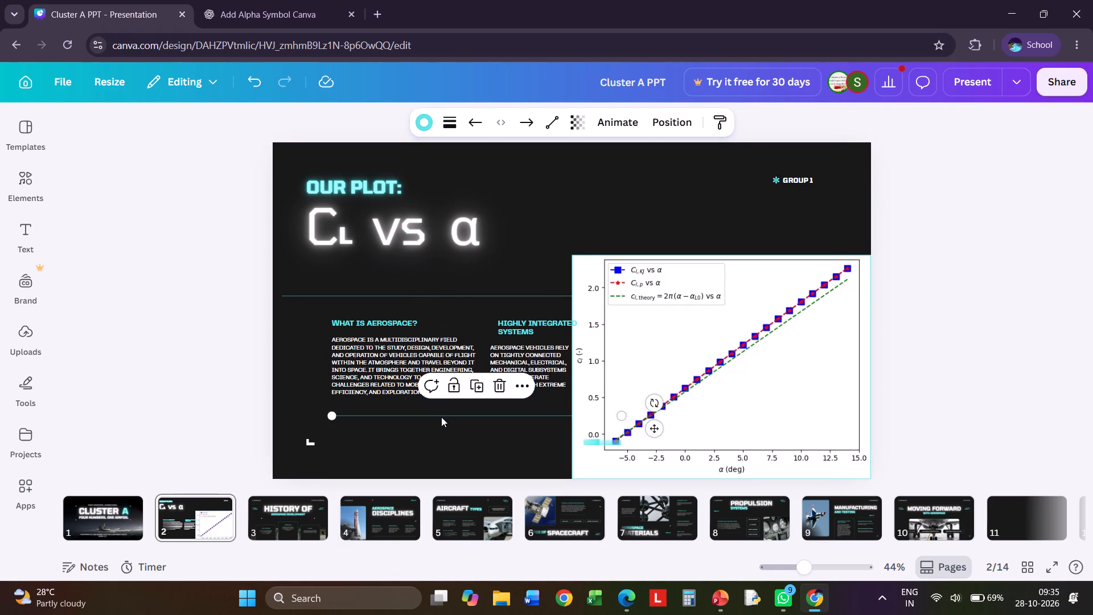
left_click_drag(441, 417, 381, 420)
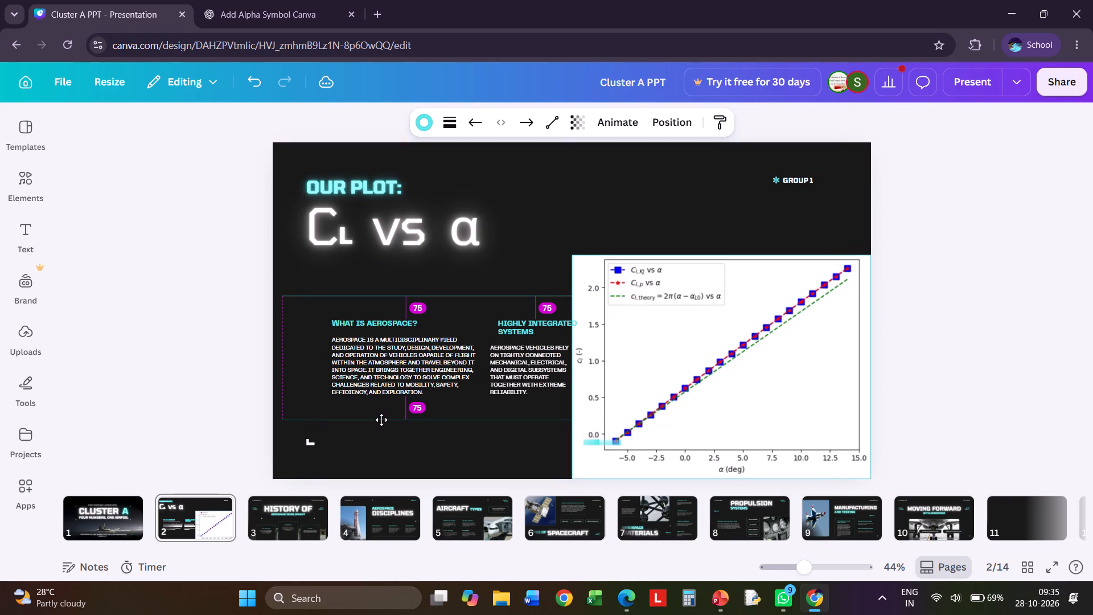
left_click_drag(381, 420, 380, 429)
left_click_drag(409, 292, 404, 274)
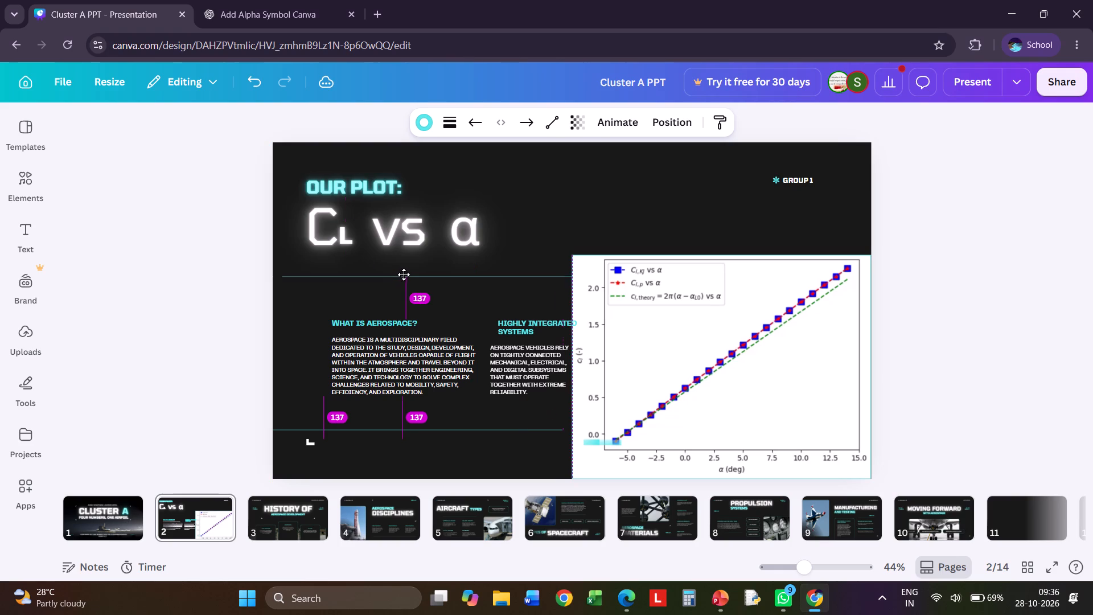
left_click_drag(404, 274, 397, 266)
Move the "OUR PLOT:" heading to the top centre of the slide.
left_click(356, 186)
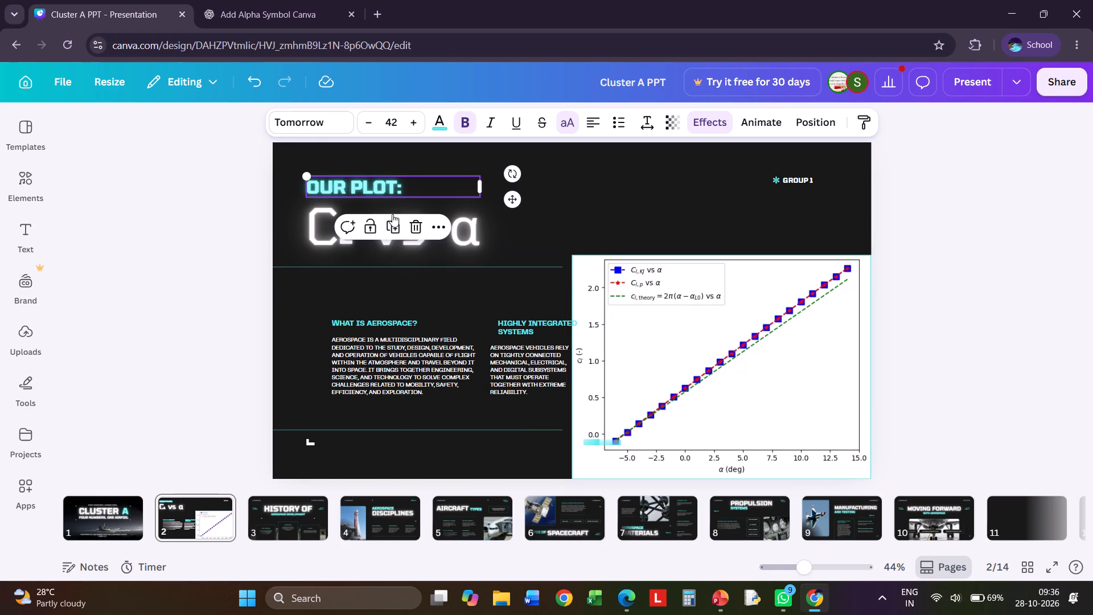
left_click_drag(389, 175, 428, 161)
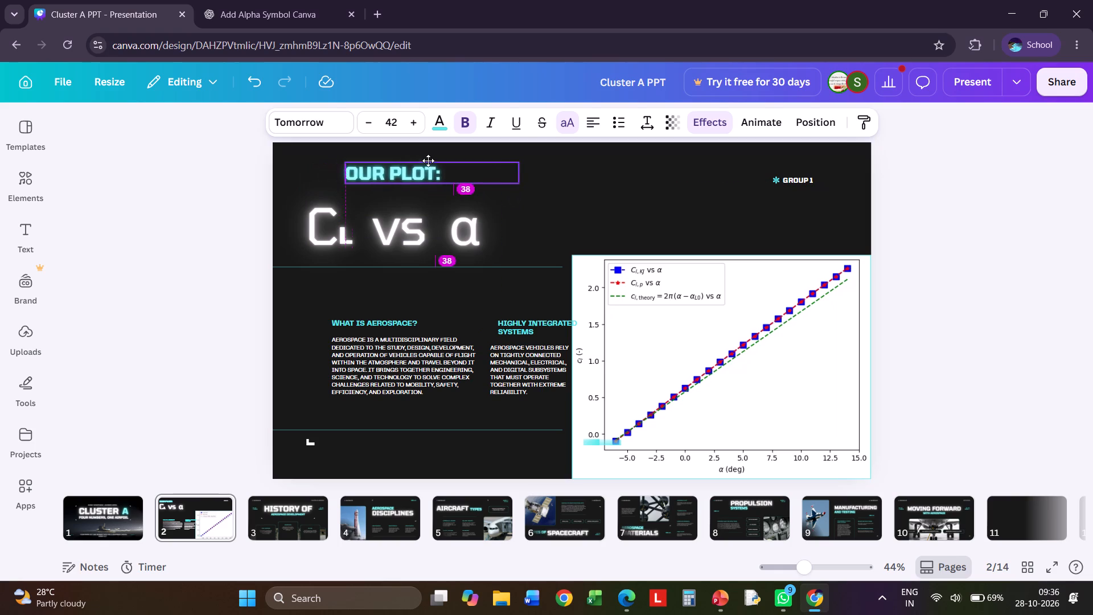
left_click_drag(428, 161, 572, 148)
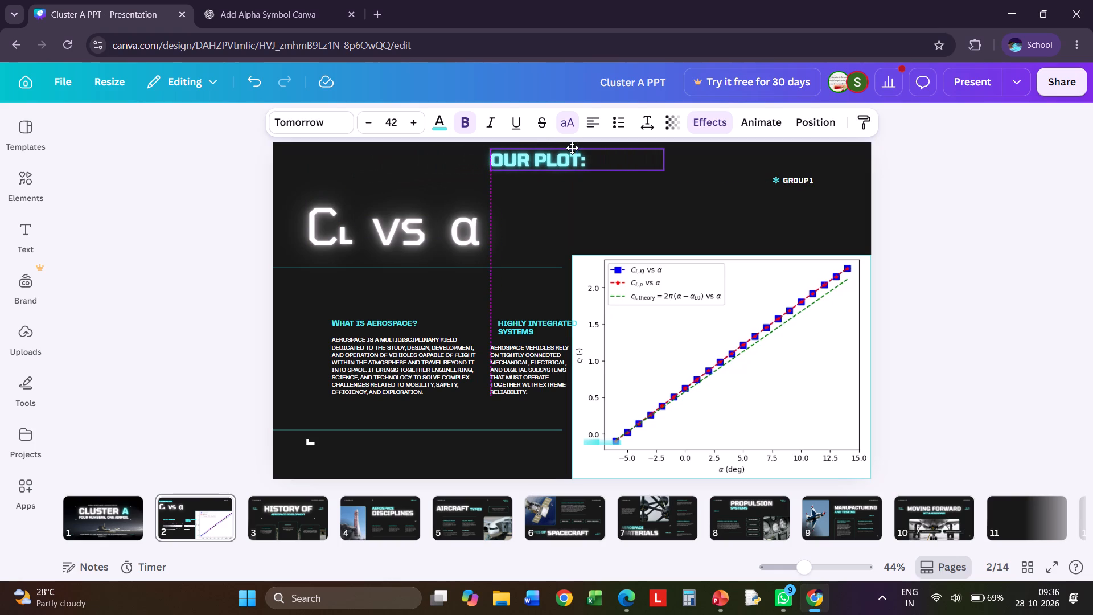
left_click_drag(572, 148, 606, 147)
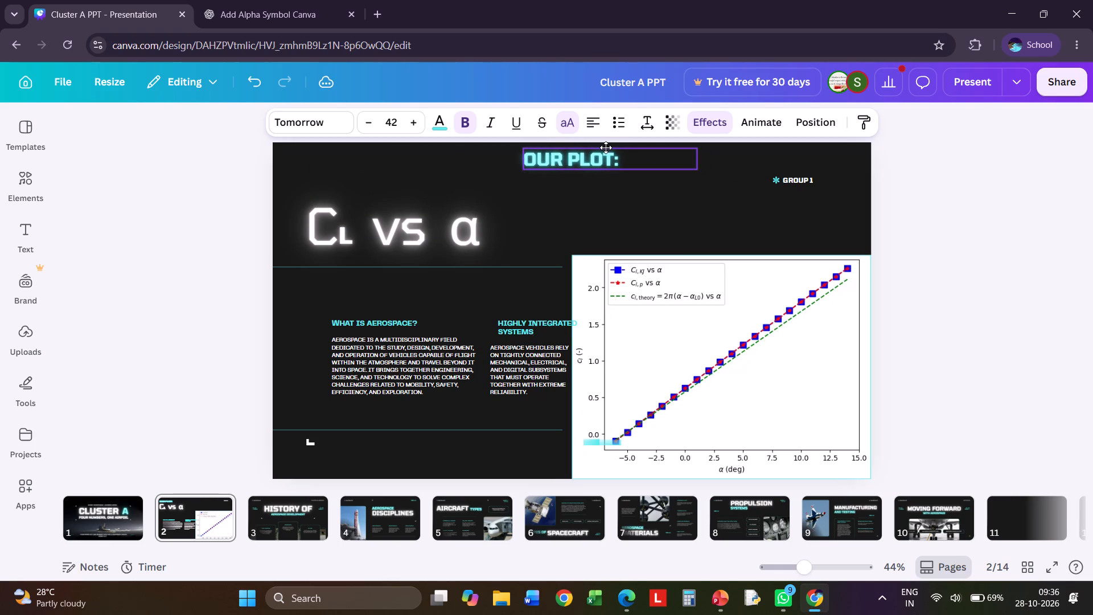
left_click_drag(606, 147, 605, 147)
Move the large "C vs α" title up to the slide's centre, directly beneath the "OUR PLOT:" heading.
left_click(446, 207)
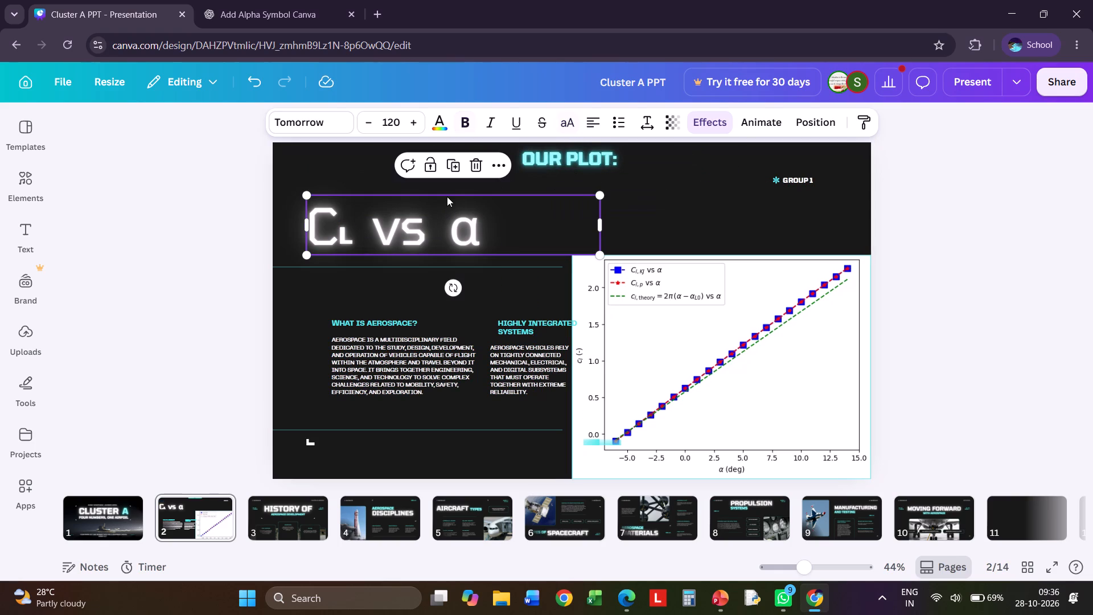
left_click_drag(450, 191, 458, 184)
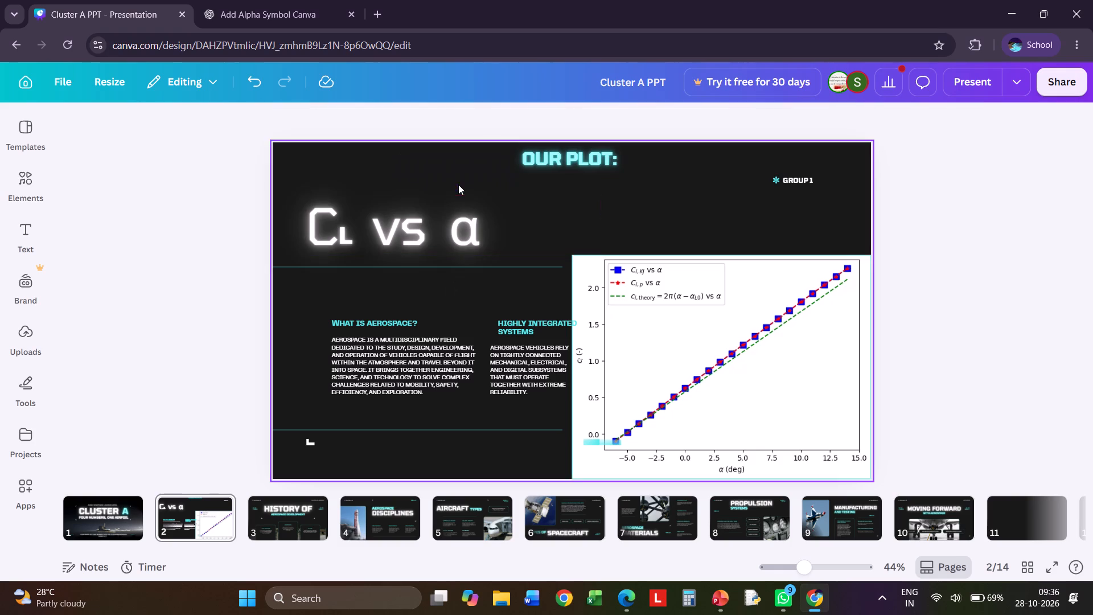
left_click(476, 198)
left_click_drag(477, 194, 542, 178)
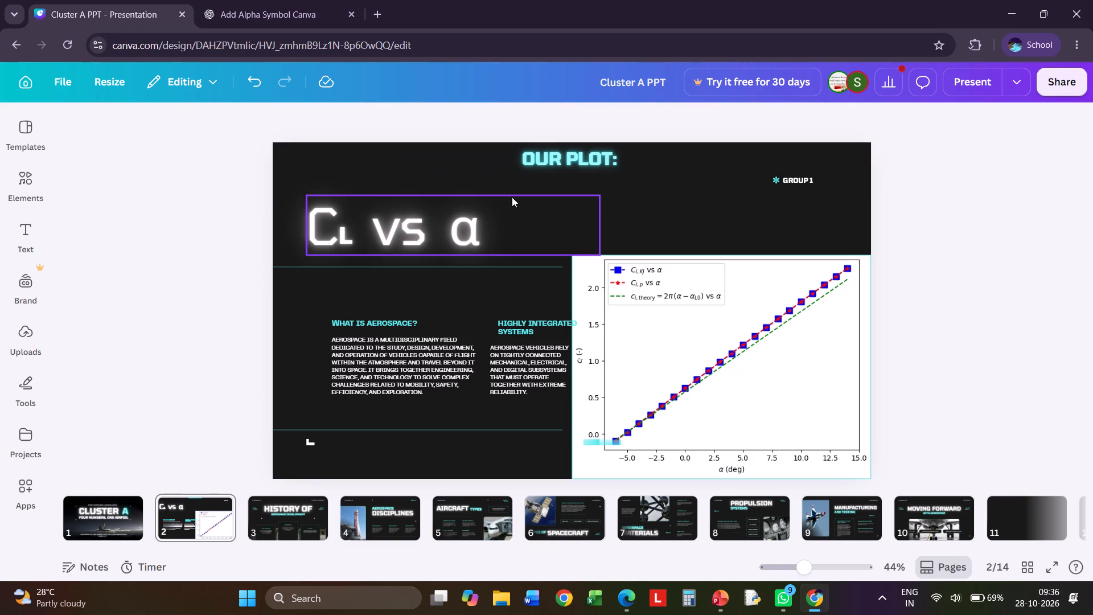
left_click(487, 198)
left_click_drag(487, 192, 514, 188)
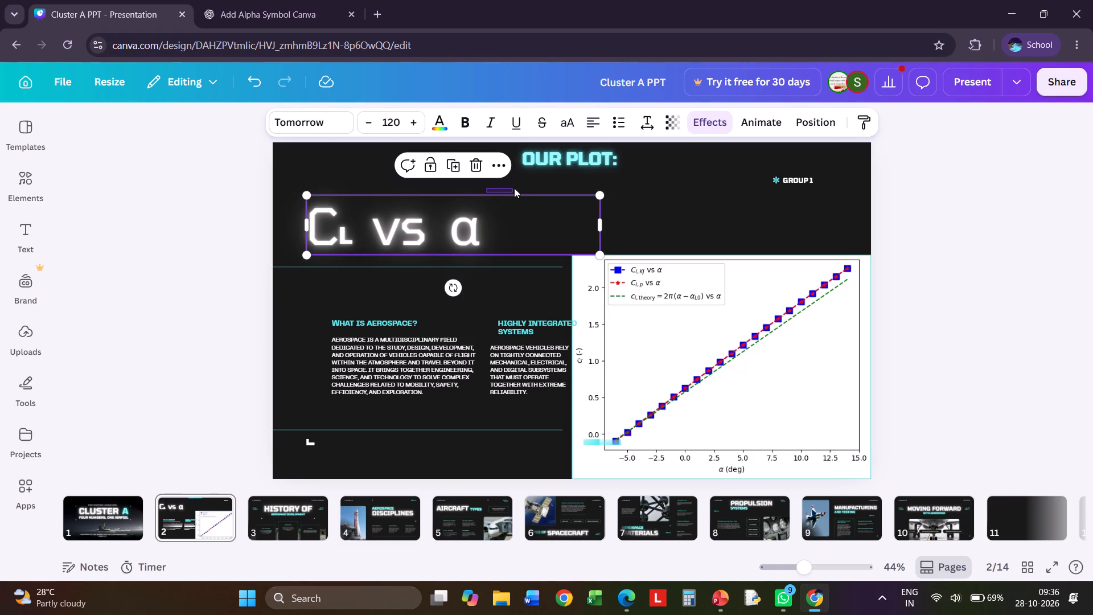
left_click_drag(514, 188, 510, 188)
left_click(484, 199)
left_click_drag(482, 194, 513, 190)
left_click_drag(513, 190, 507, 192)
left_click(497, 200)
left_click_drag(496, 200, 612, 175)
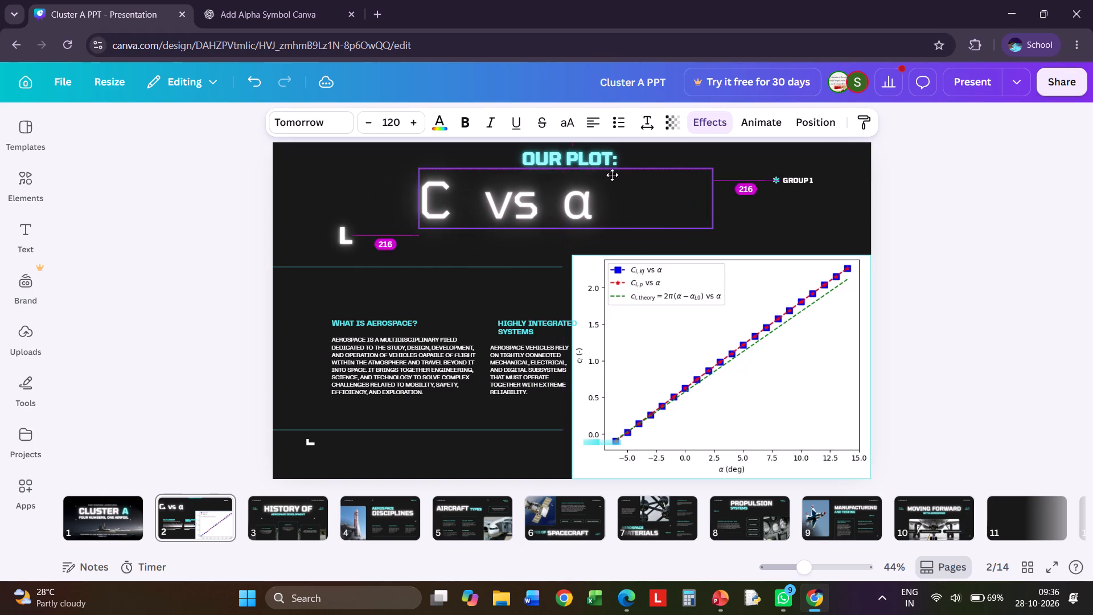
left_click_drag(612, 175, 672, 174)
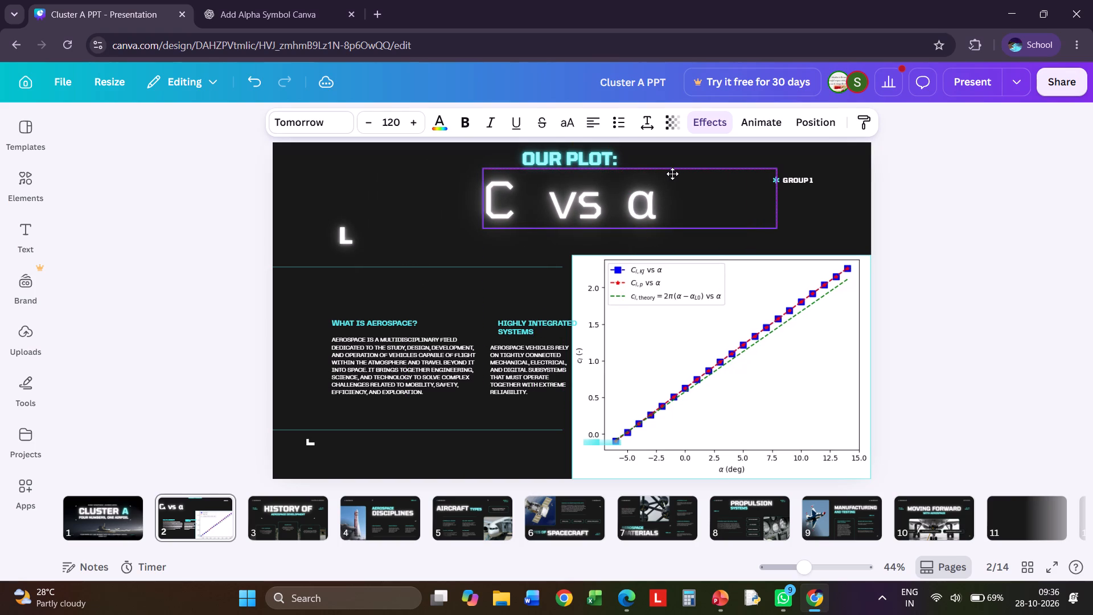
left_click_drag(672, 174, 681, 172)
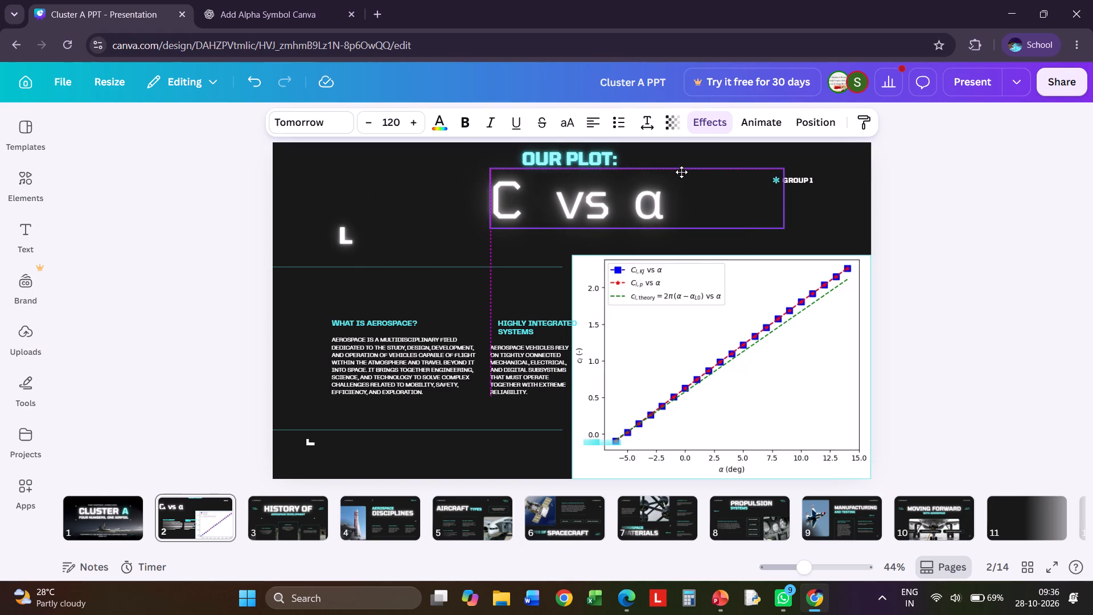
left_click_drag(681, 172, 683, 172)
Narrow the "C vs α" title's text box so it ends just past the α.
left_click_drag(786, 202, 766, 206)
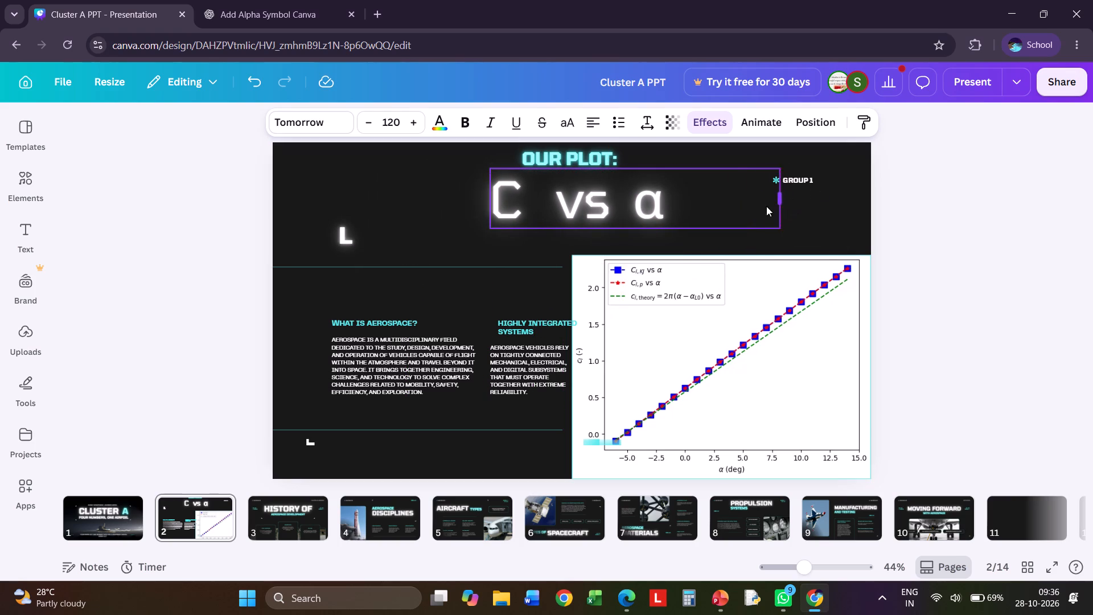
left_click_drag(766, 206, 690, 227)
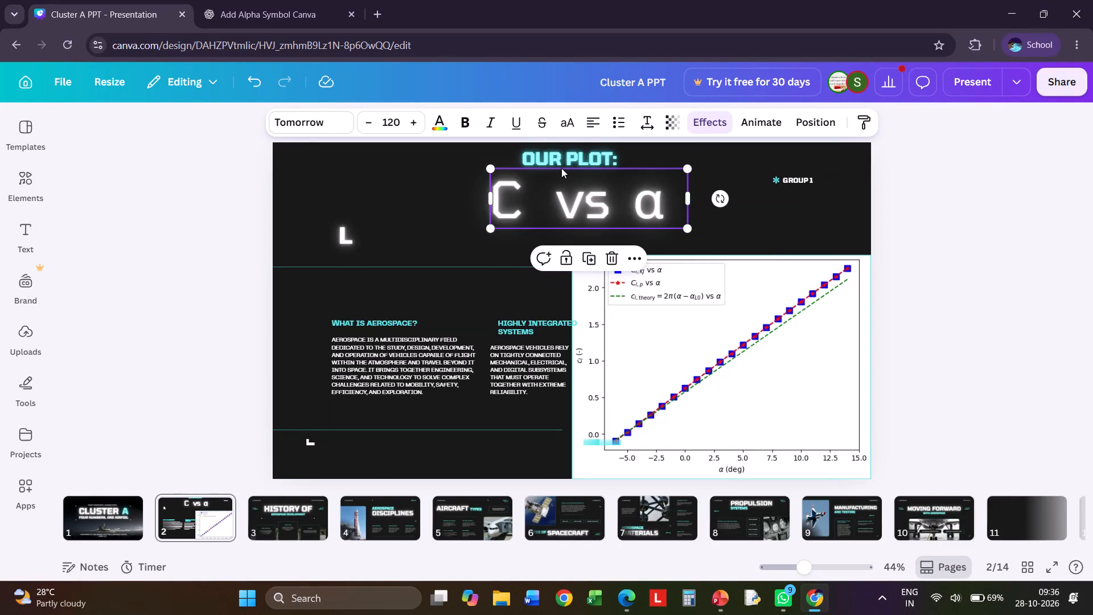
Move the separate "L" subscript next to the base of the C in the relocated title.
left_click_drag(342, 236, 468, 224)
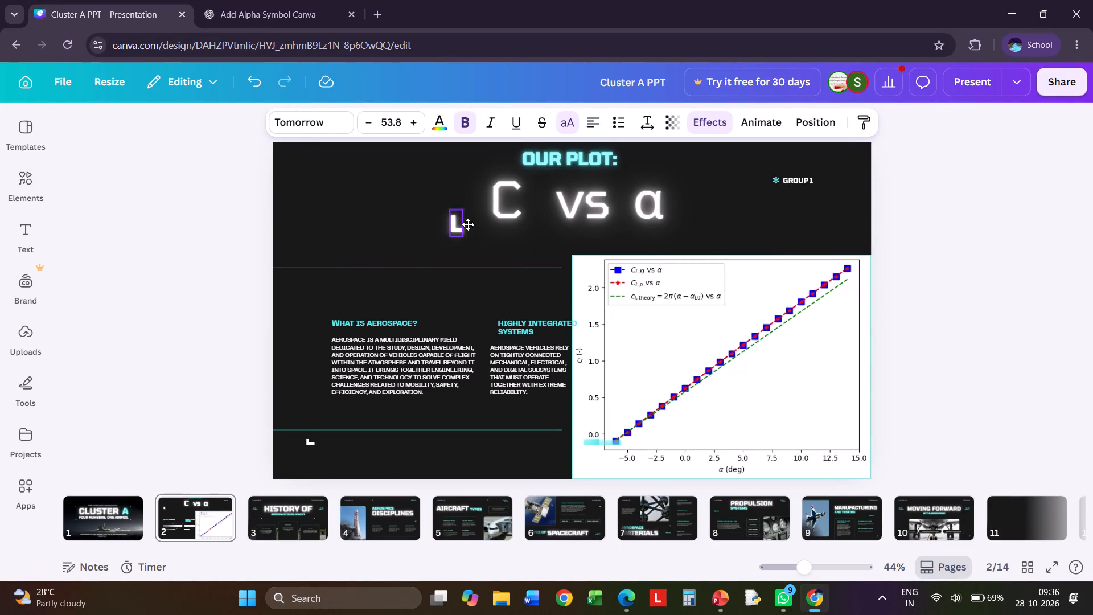
left_click_drag(468, 224, 525, 220)
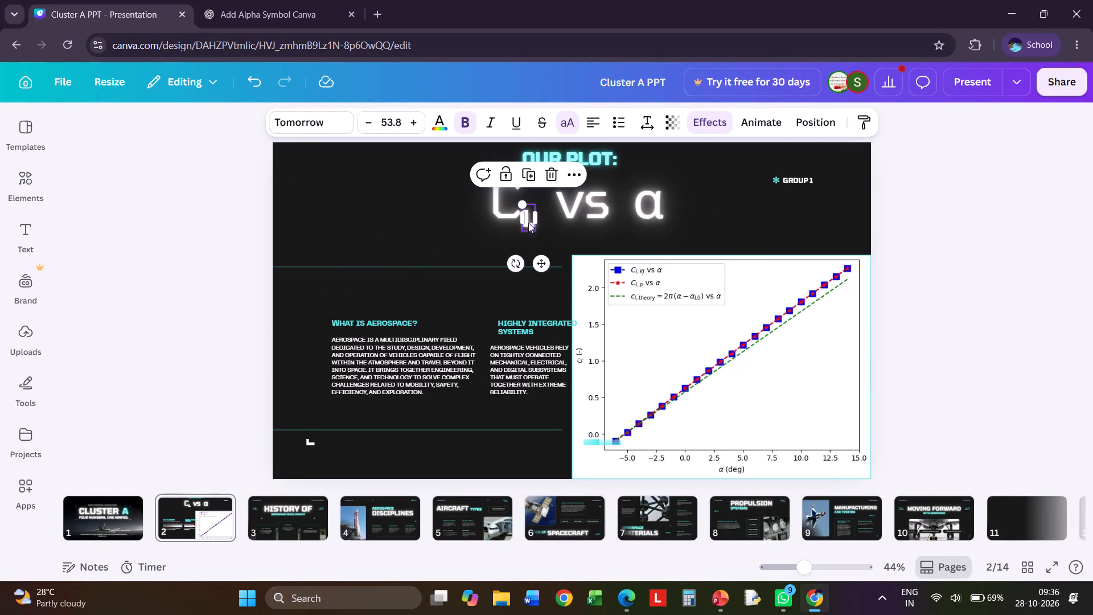
left_click(527, 224)
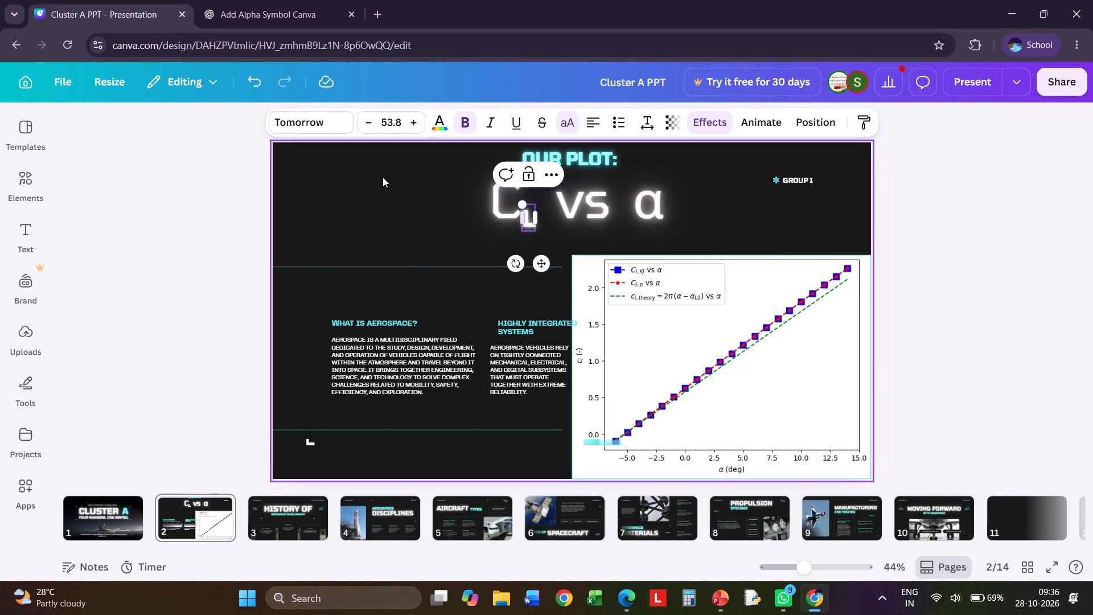
left_click(322, 119)
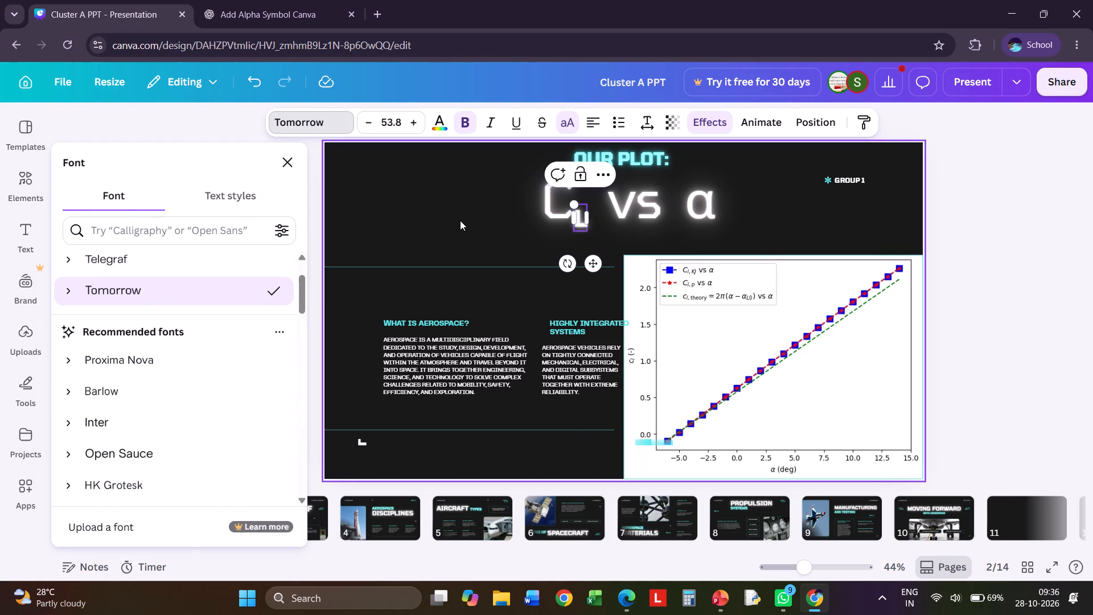
left_click(460, 220)
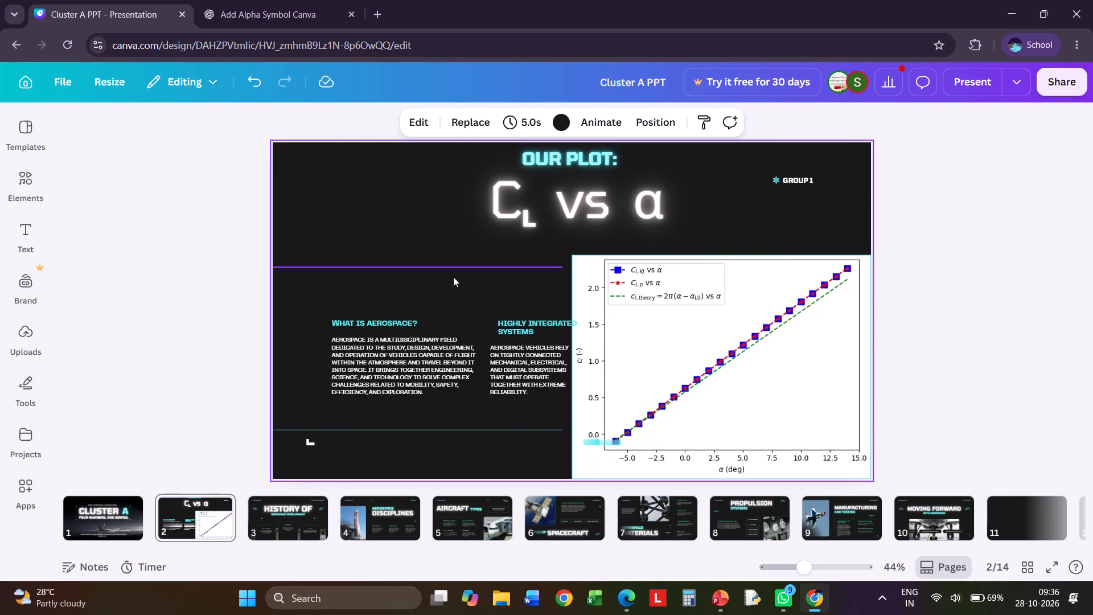
Raise the upper divider line to just below the level of the "CL vs α" title, keeping it at the slide's left edge.
left_click_drag(441, 265, 446, 255)
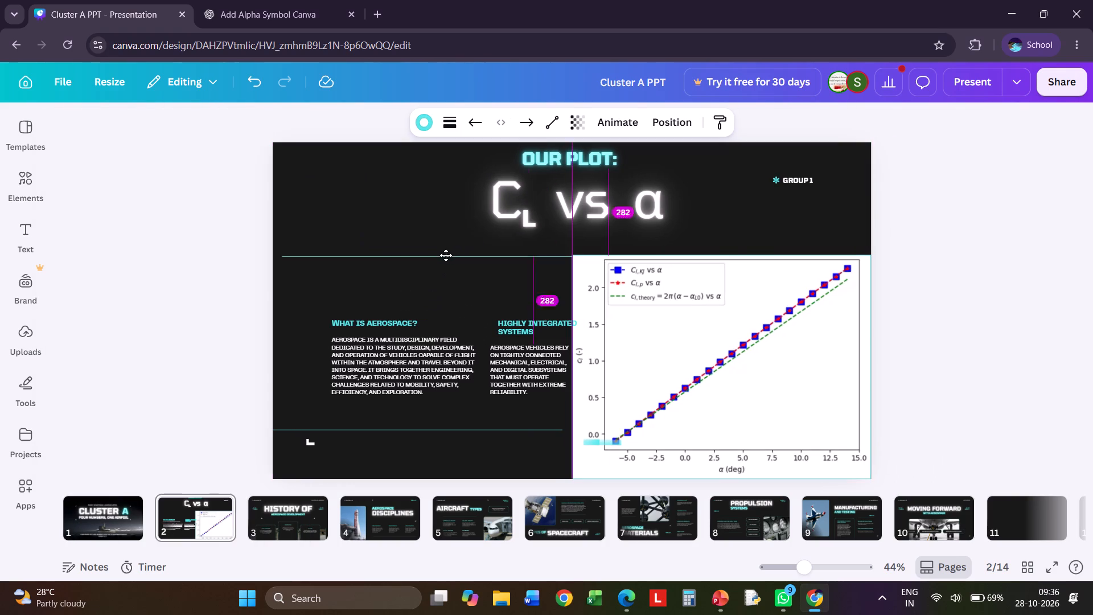
left_click_drag(446, 255, 449, 238)
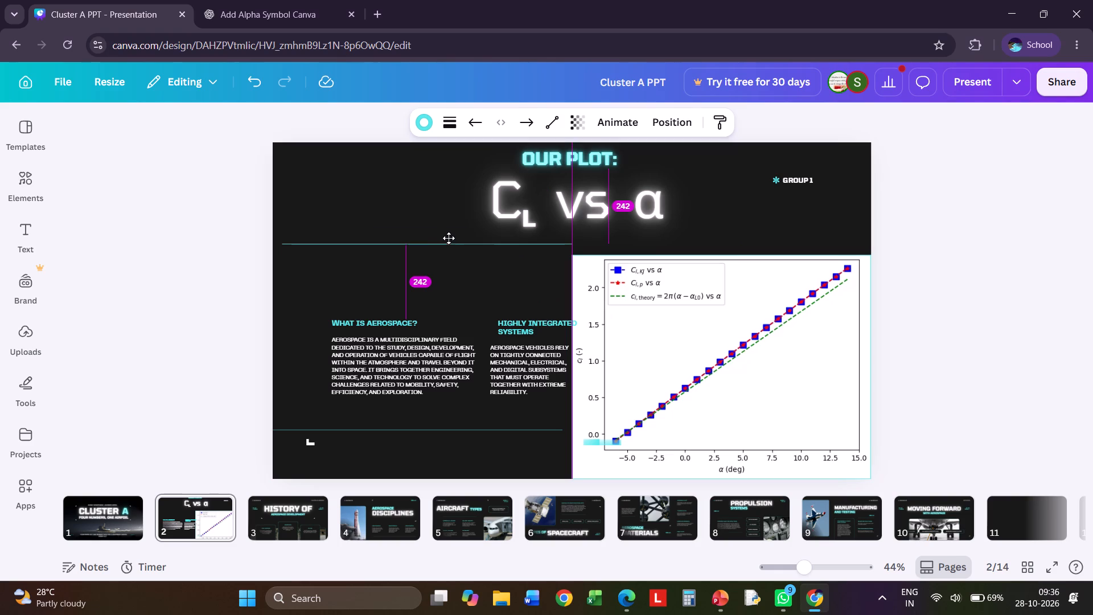
left_click_drag(449, 238, 440, 235)
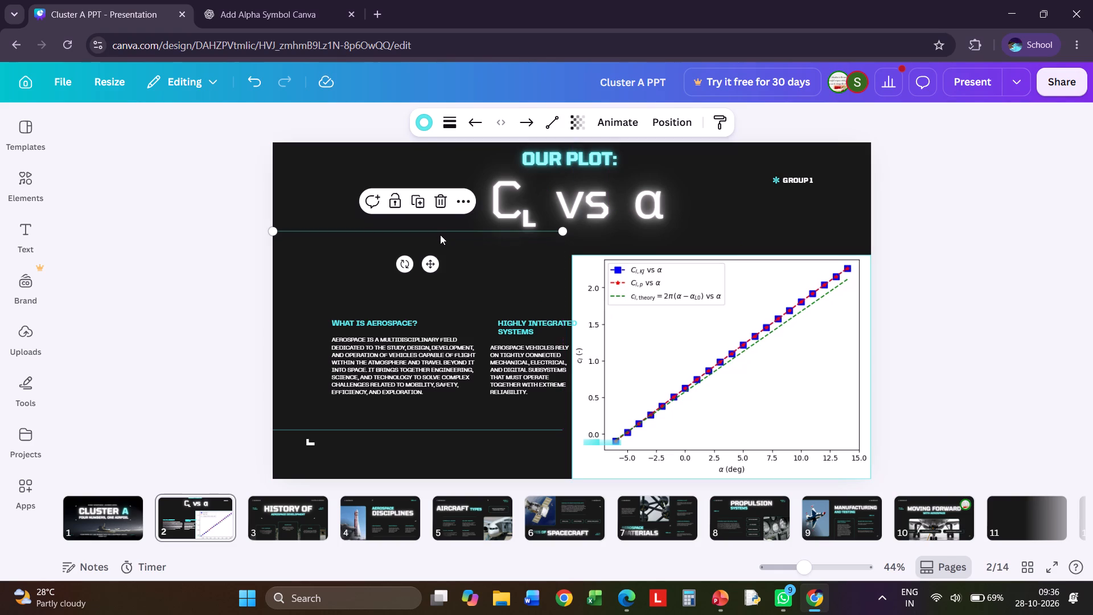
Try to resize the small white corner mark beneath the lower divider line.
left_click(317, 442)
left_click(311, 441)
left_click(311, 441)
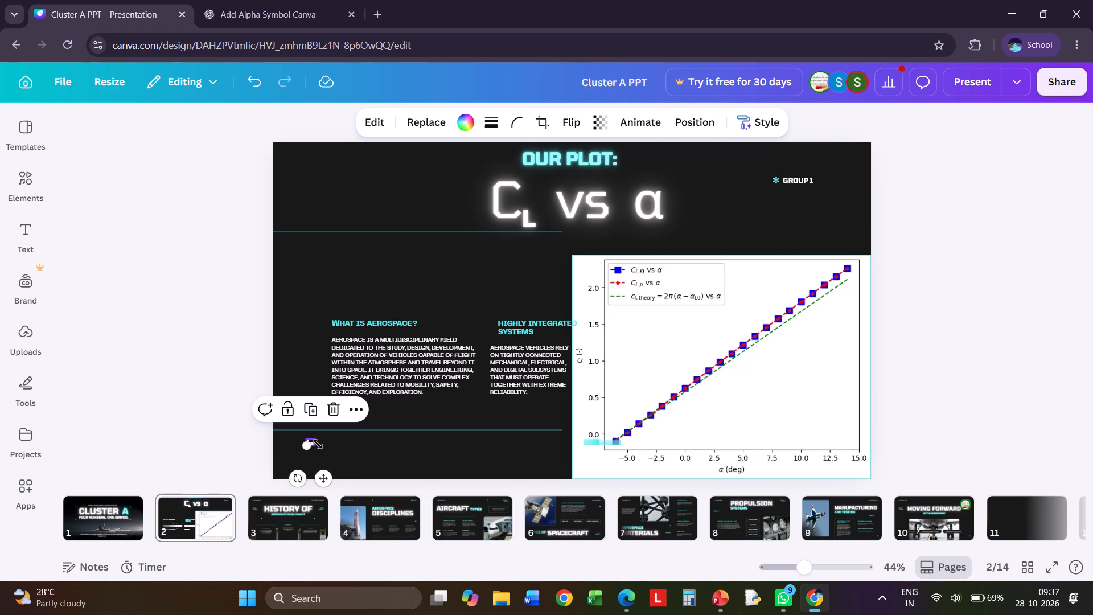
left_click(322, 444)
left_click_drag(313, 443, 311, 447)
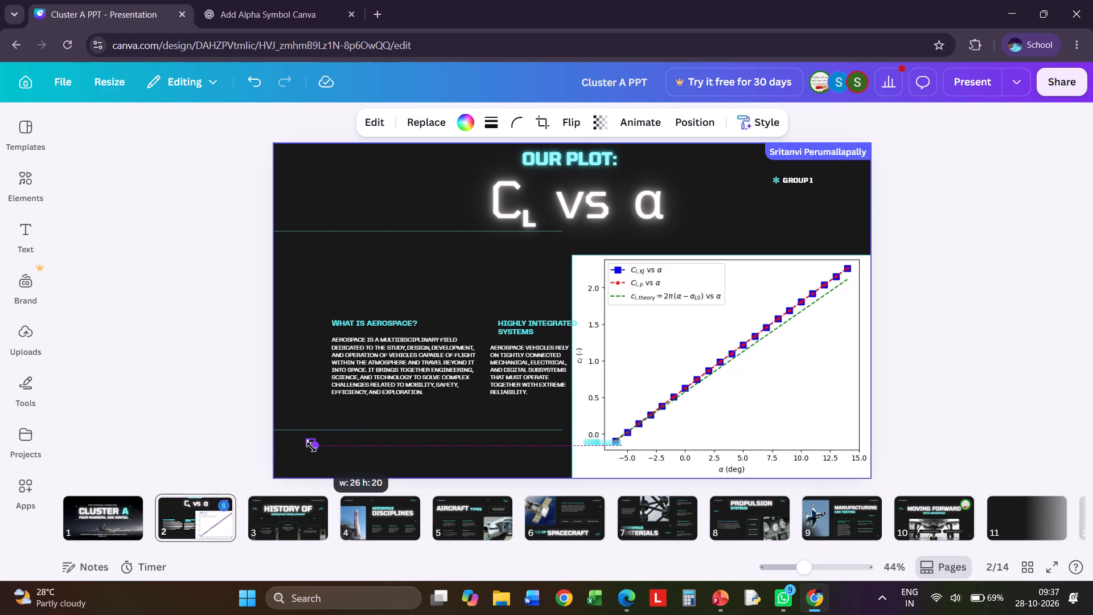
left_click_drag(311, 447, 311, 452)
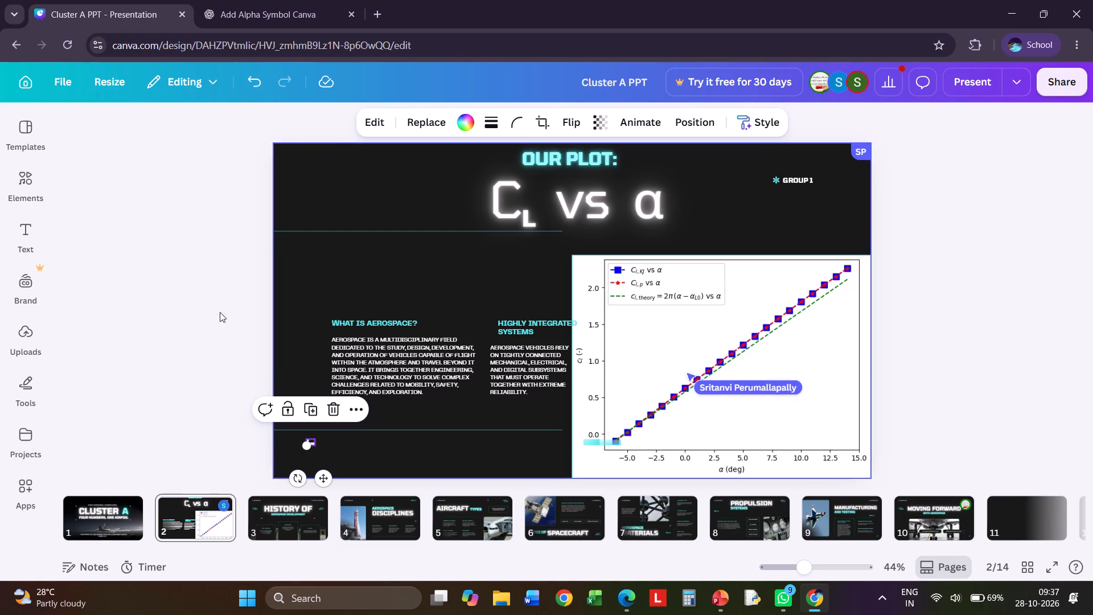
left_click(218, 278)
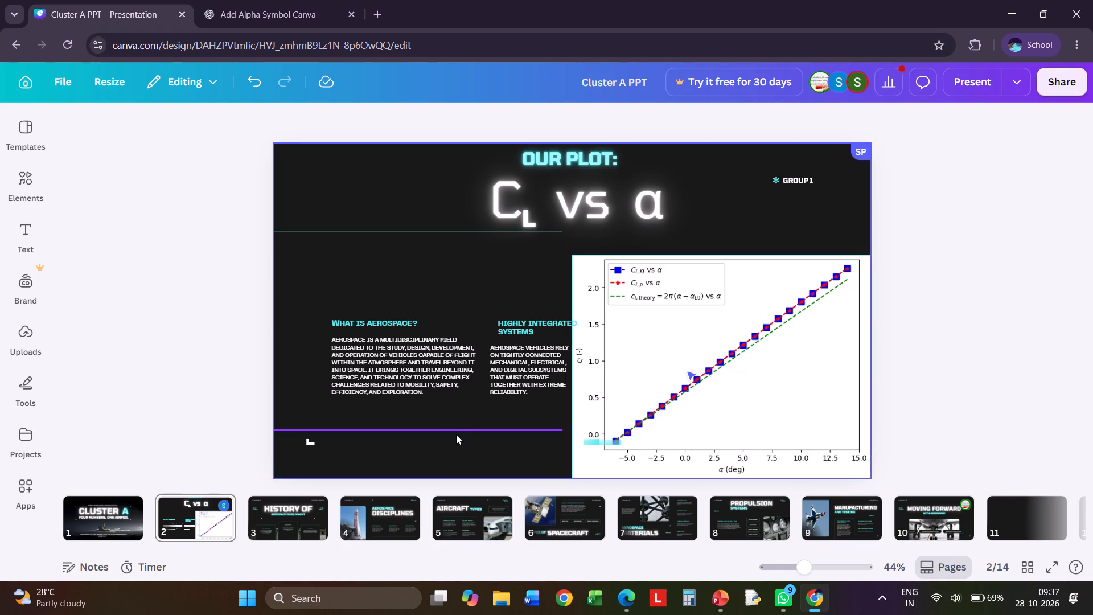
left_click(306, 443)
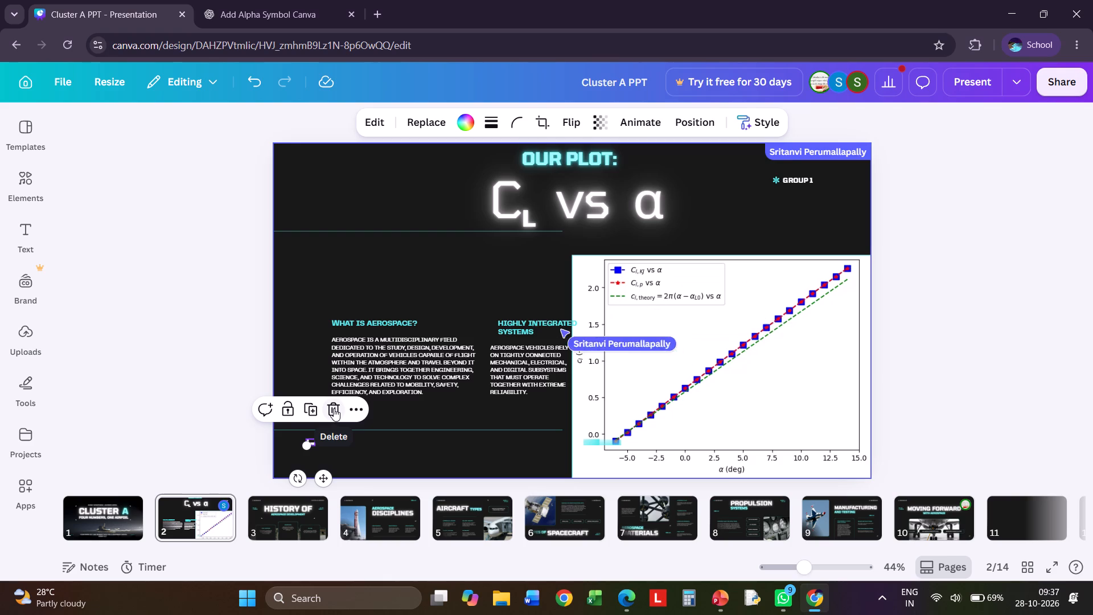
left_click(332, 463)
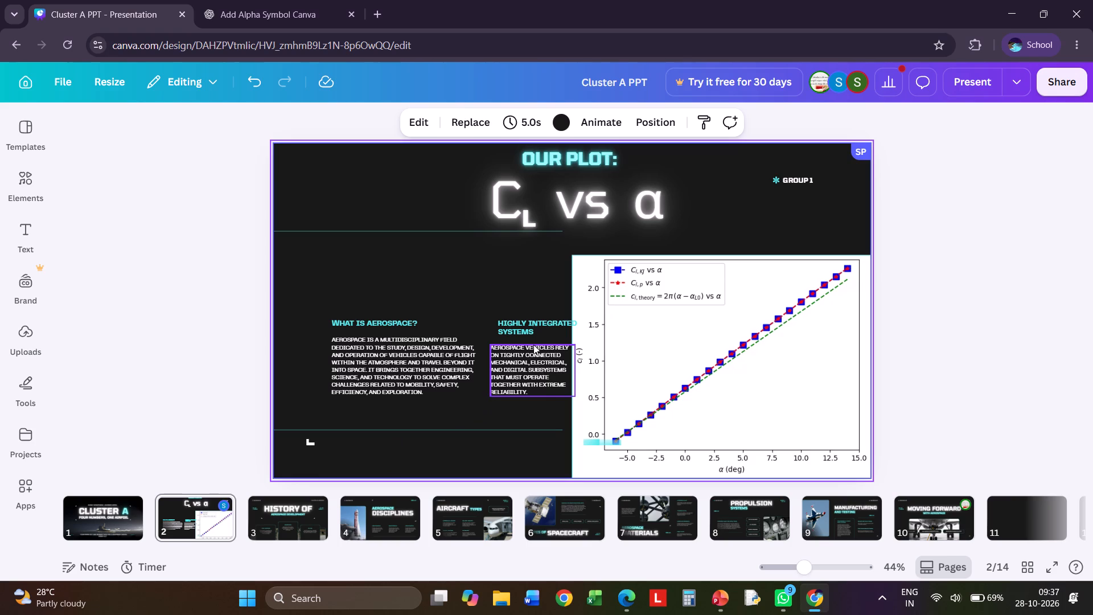
Move the "Highly Integrated Systems" and "What is Aerospace?" headings up and left, just beneath the upper divider line.
left_click(542, 329)
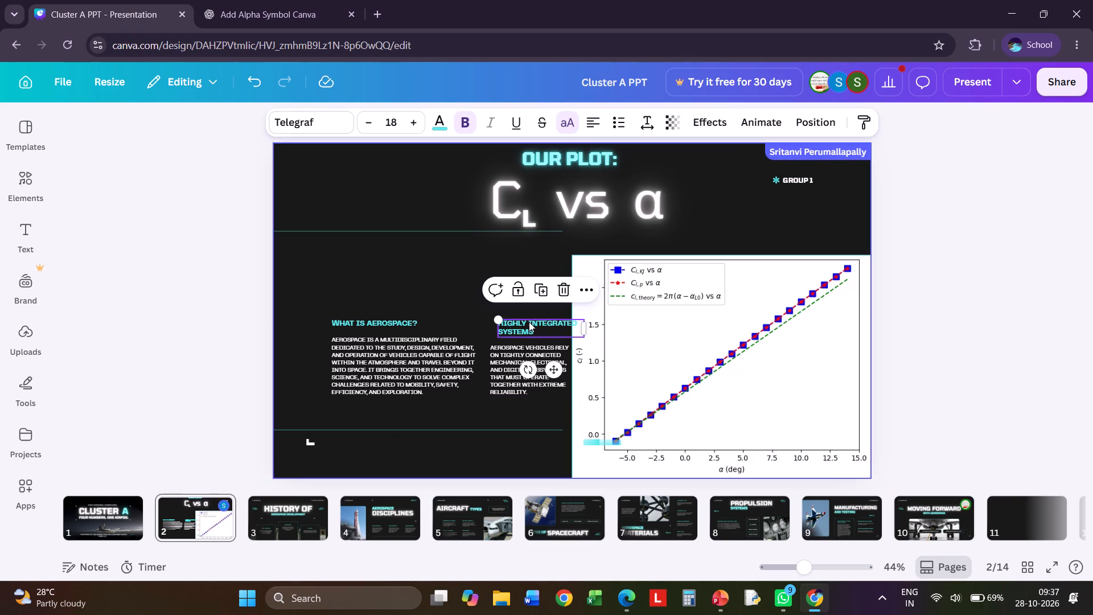
left_click_drag(529, 322, 498, 254)
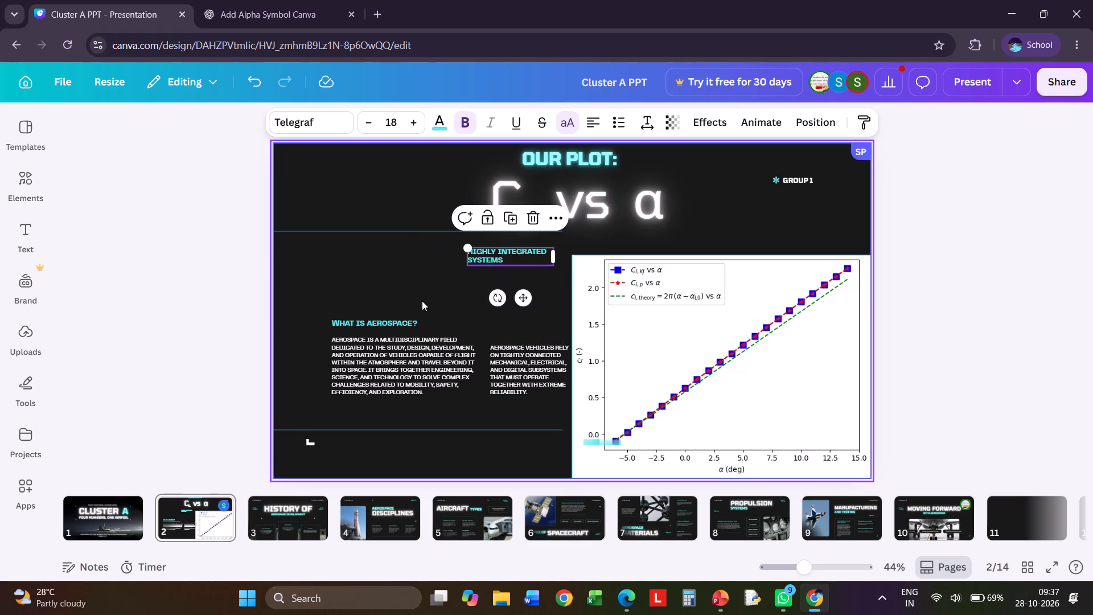
left_click(411, 320)
left_click_drag(411, 320, 369, 248)
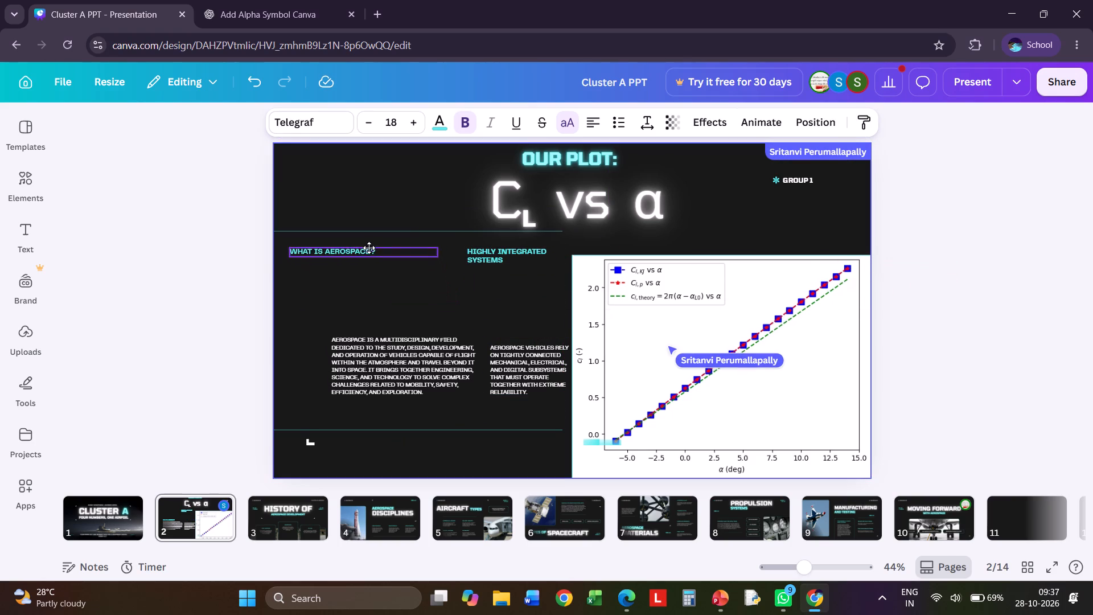
left_click_drag(369, 248, 357, 248)
Move both body paragraphs up and left so each sits below its own heading, with their tops roughly level.
left_click(408, 350)
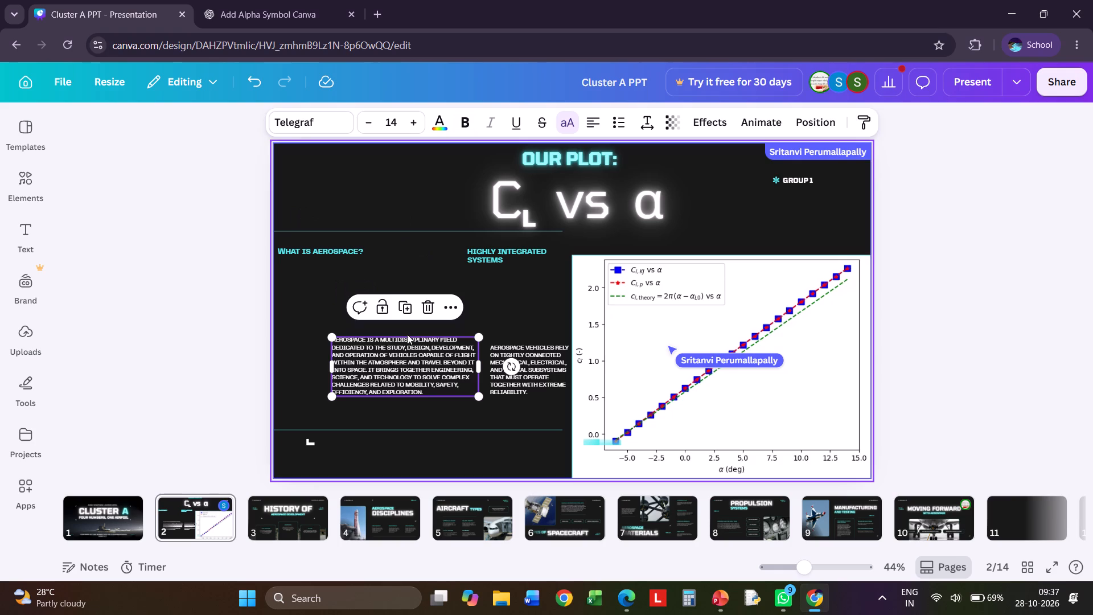
left_click_drag(401, 346, 350, 312)
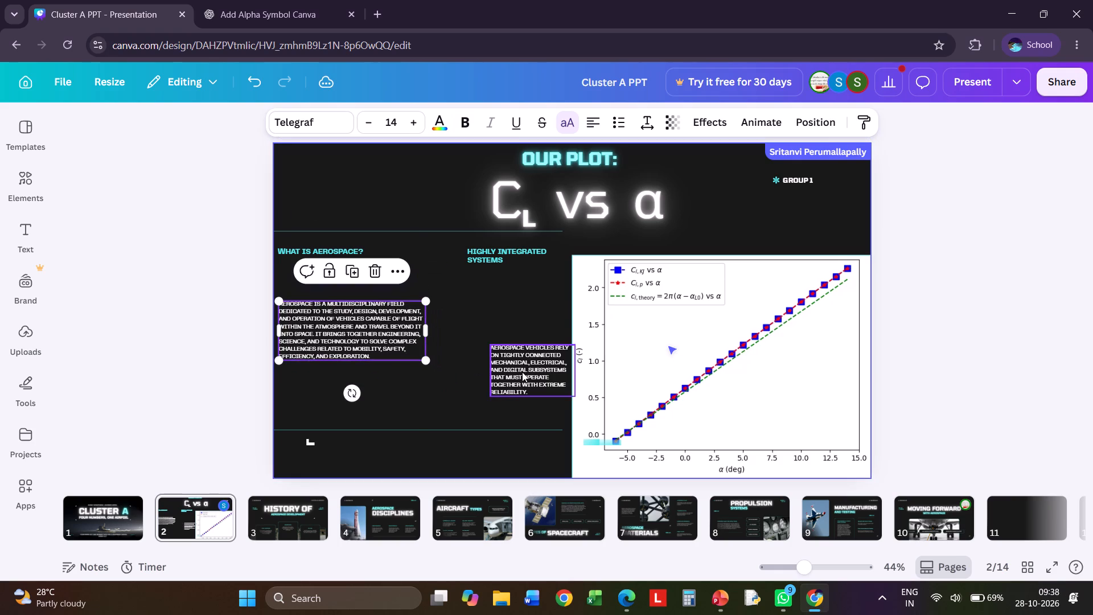
left_click(522, 372)
left_click_drag(518, 356, 491, 310)
left_click_drag(347, 316, 350, 299)
left_click_drag(536, 339, 532, 318)
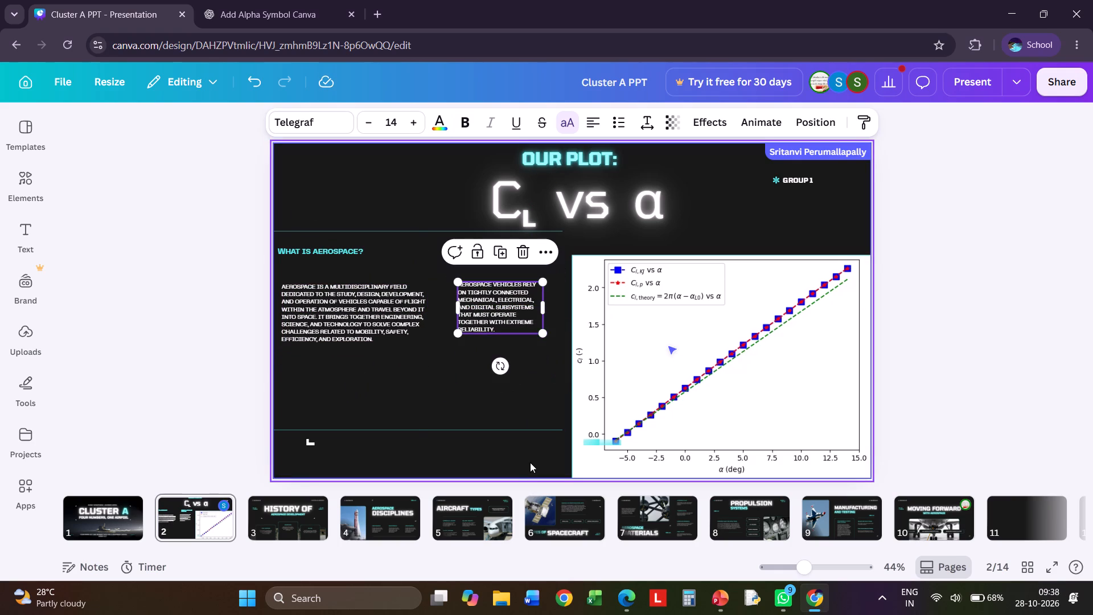
left_click(527, 453)
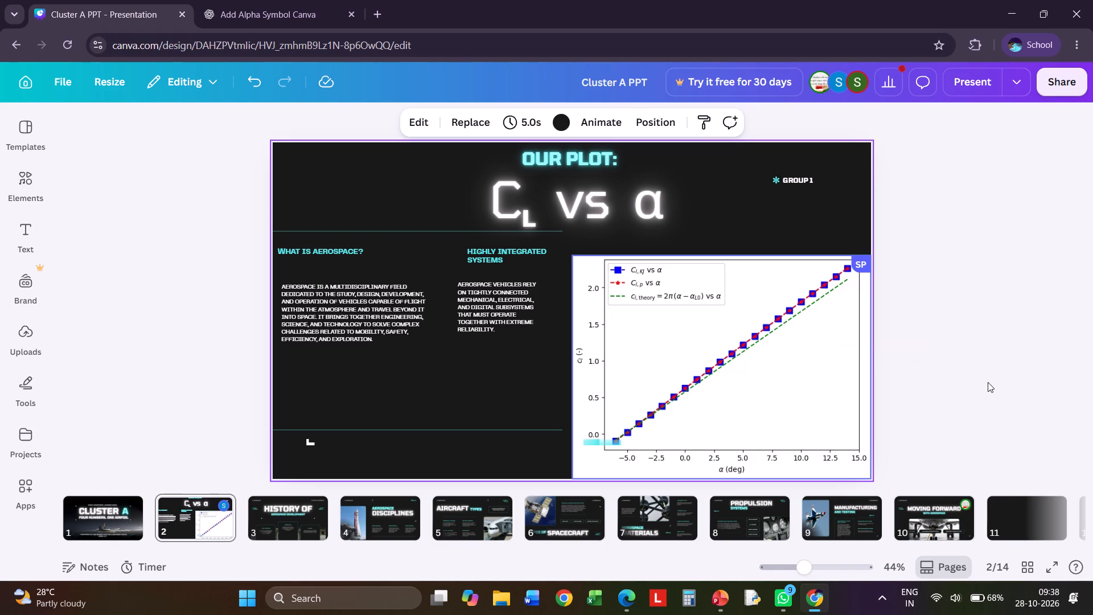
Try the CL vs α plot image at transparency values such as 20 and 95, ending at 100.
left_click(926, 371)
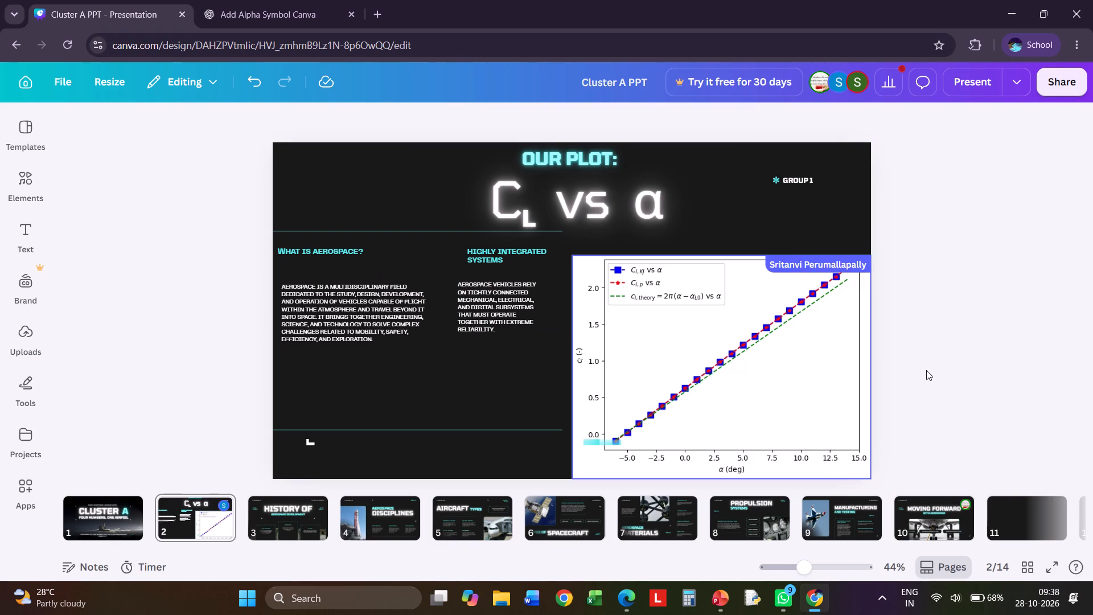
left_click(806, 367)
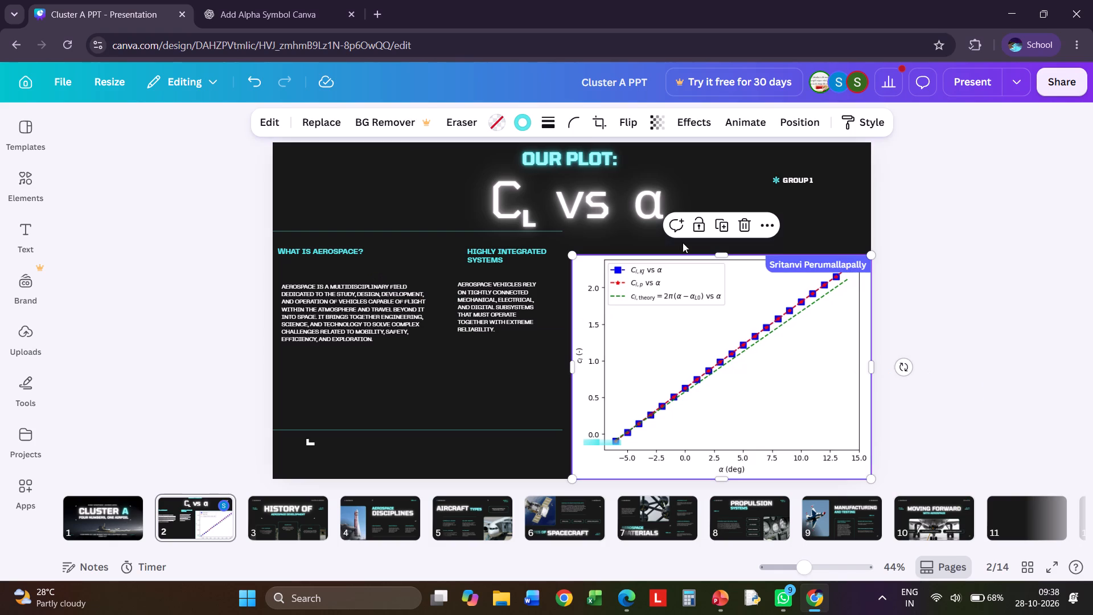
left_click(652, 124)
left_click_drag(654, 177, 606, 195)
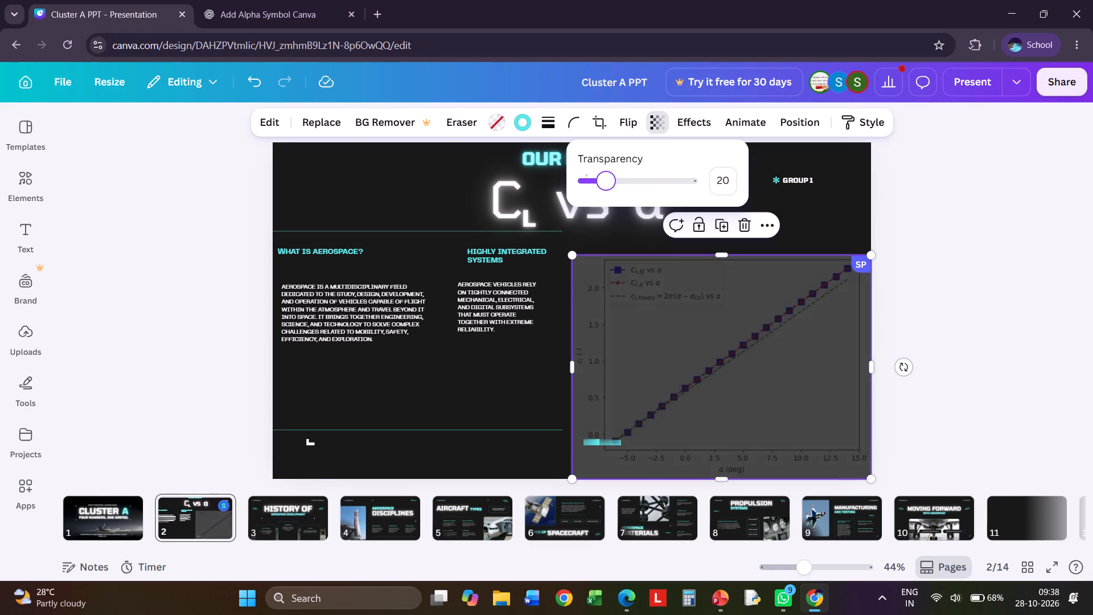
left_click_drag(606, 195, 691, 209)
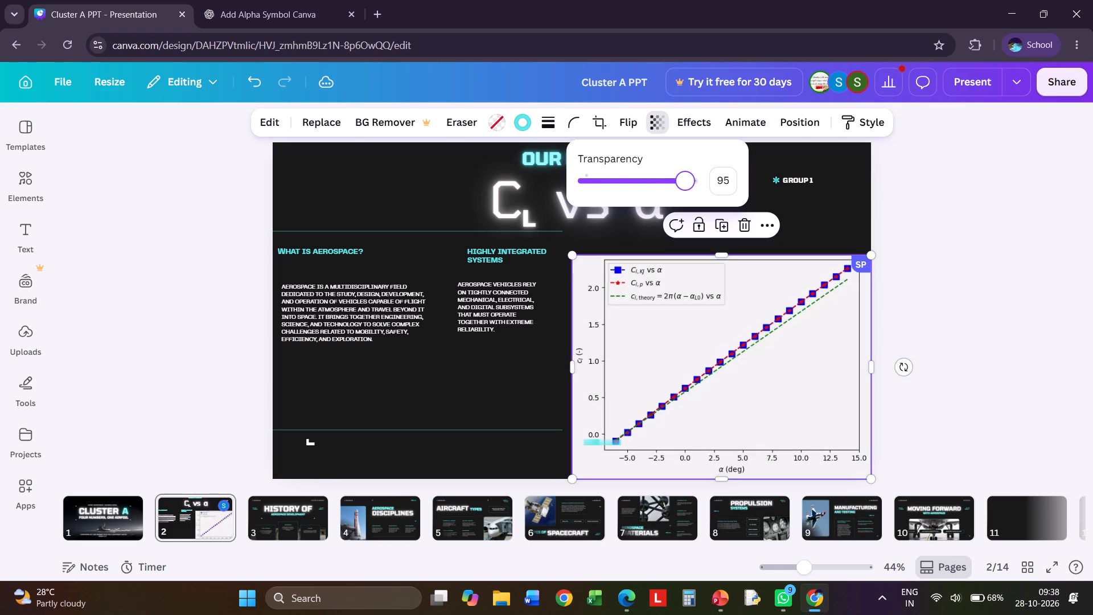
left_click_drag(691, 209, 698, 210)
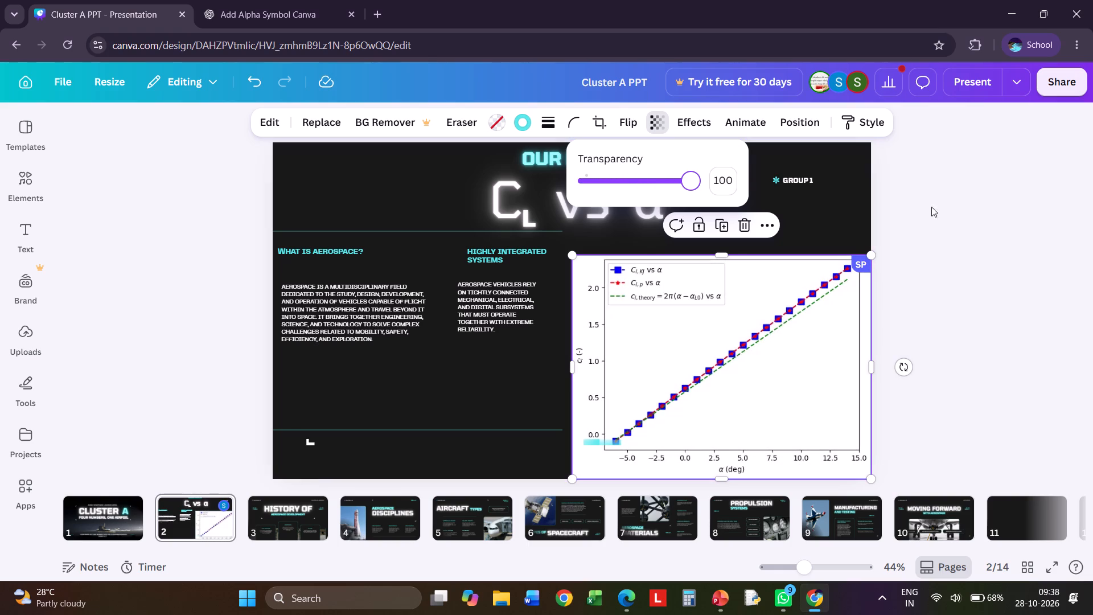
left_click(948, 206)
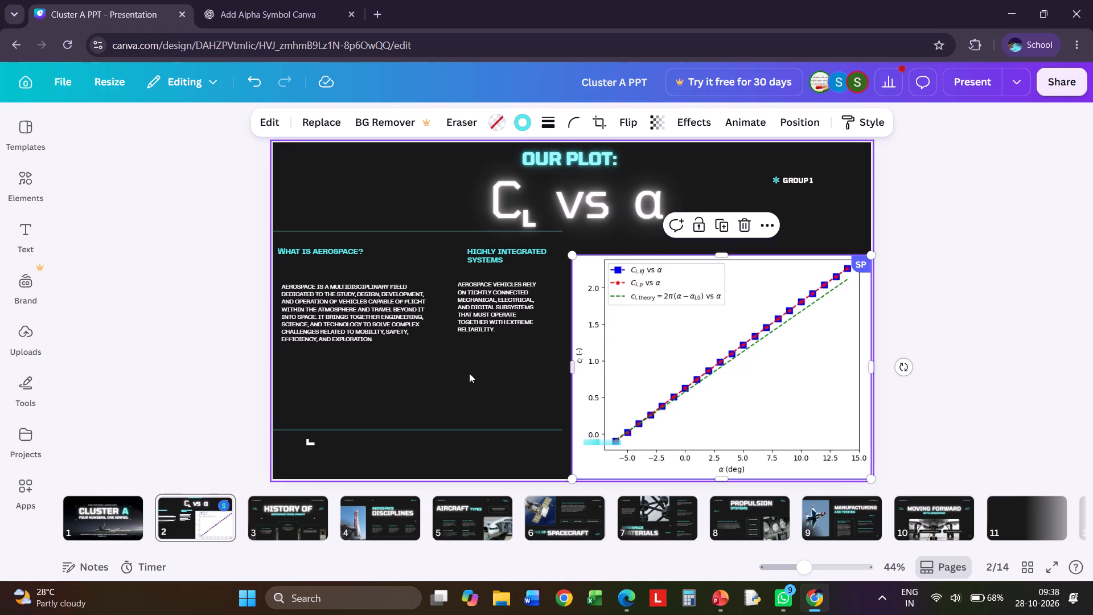
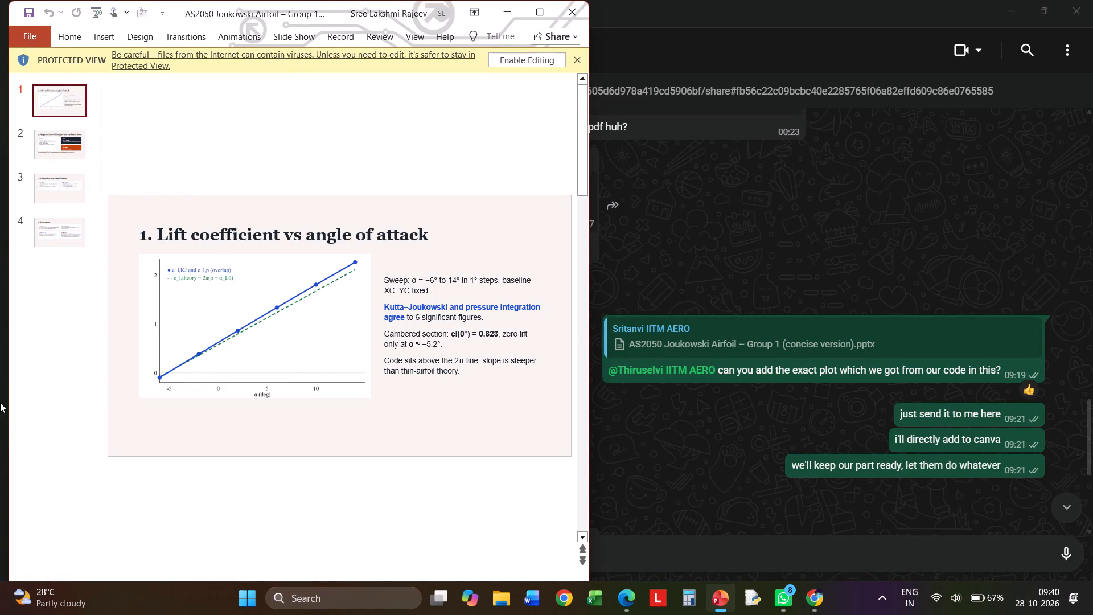
Compare the lift coefficient slide with the slope and zero-lift angle slide in the group's PowerPoint deck, ending on the first slide.
left_click(41, 142)
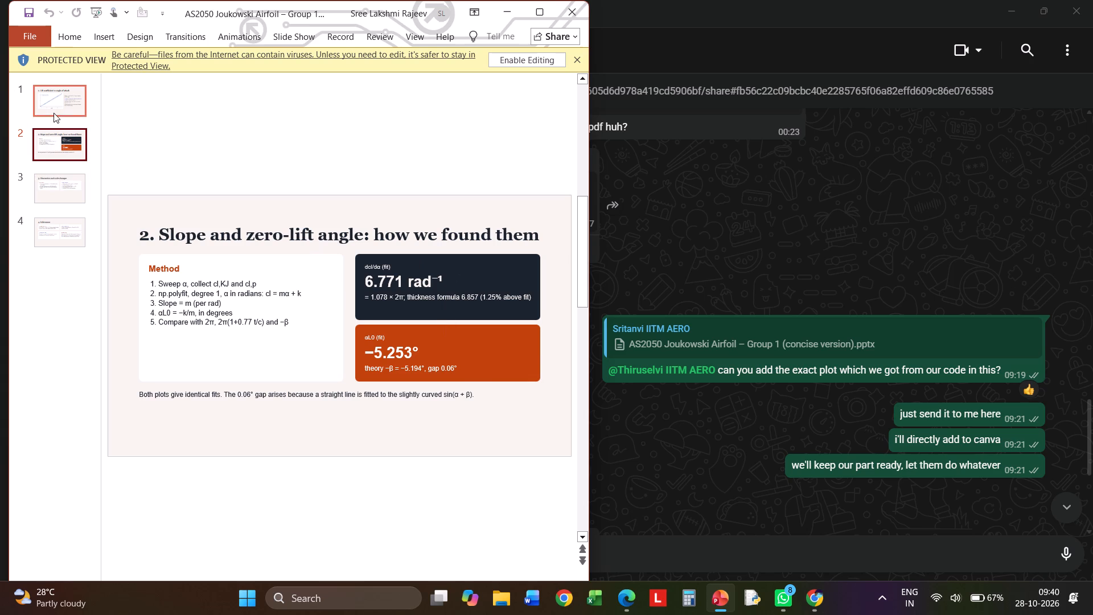
left_click(54, 113)
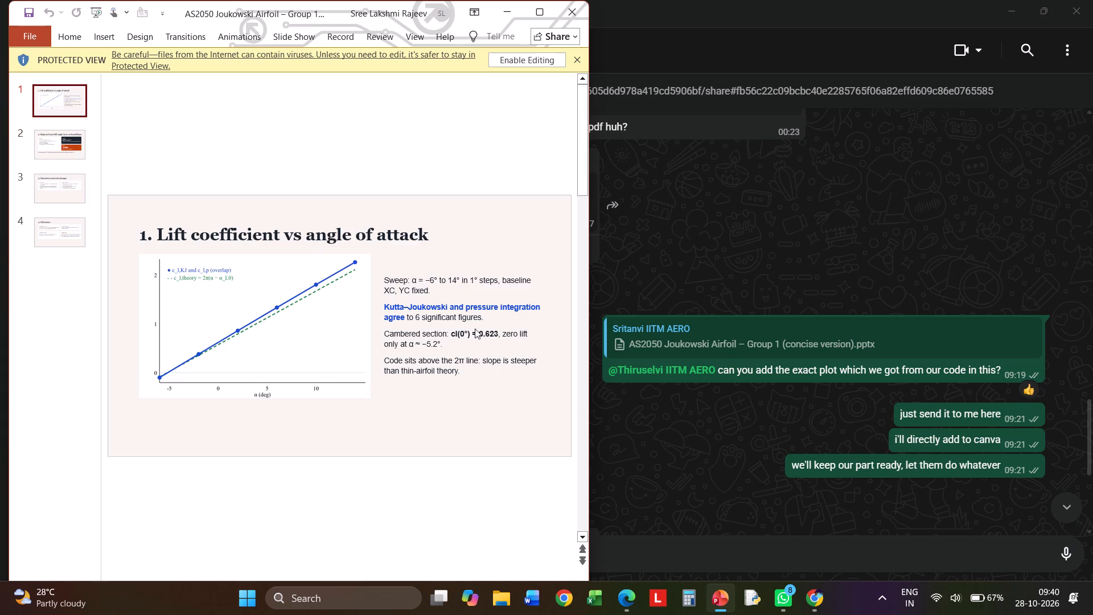
left_click(51, 147)
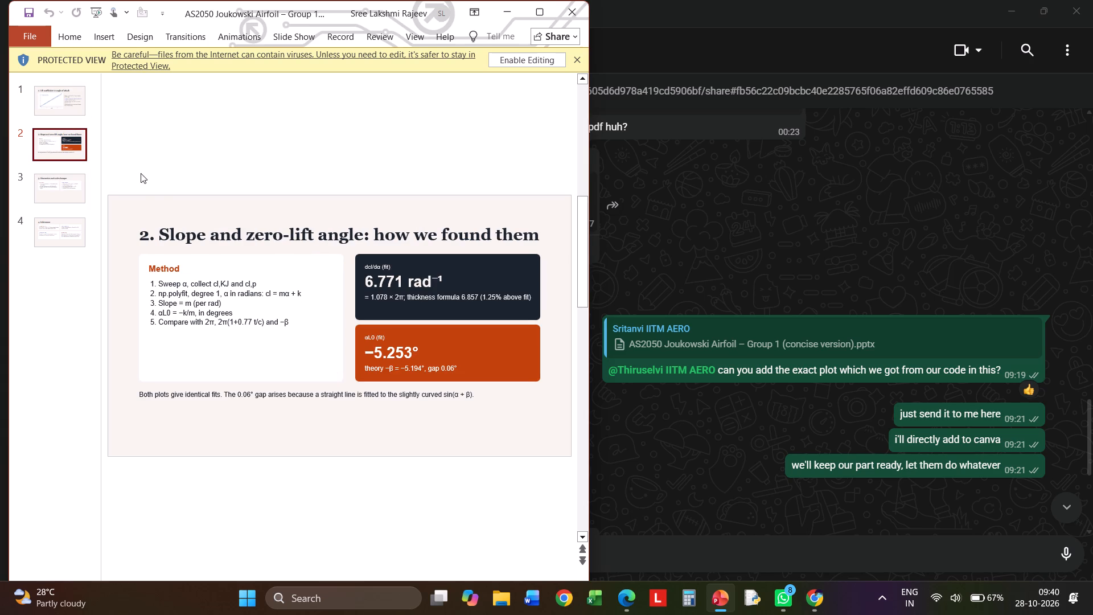
left_click(64, 95)
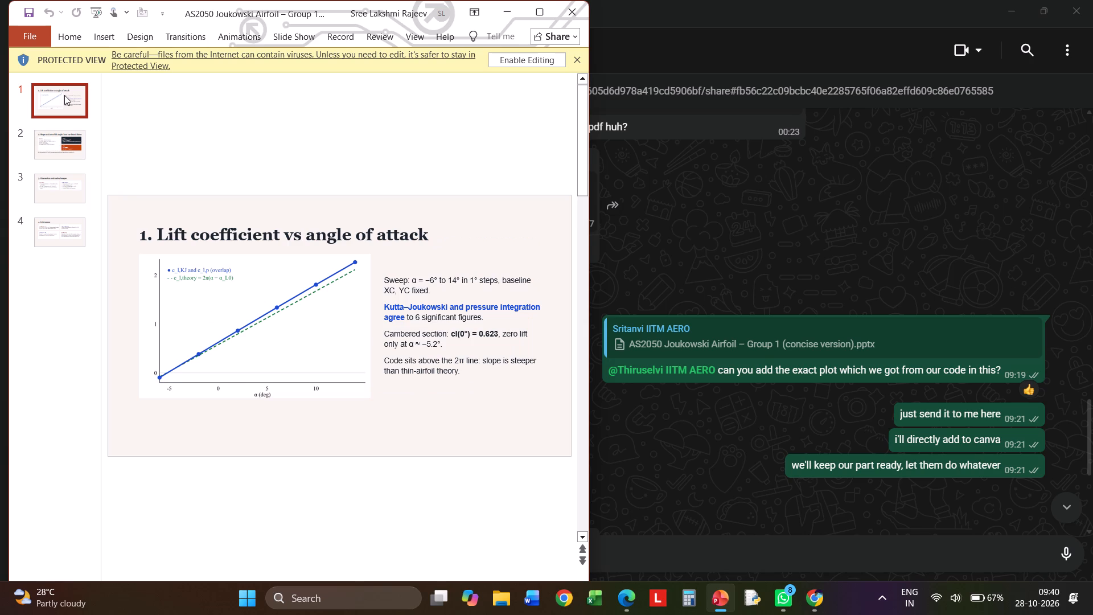
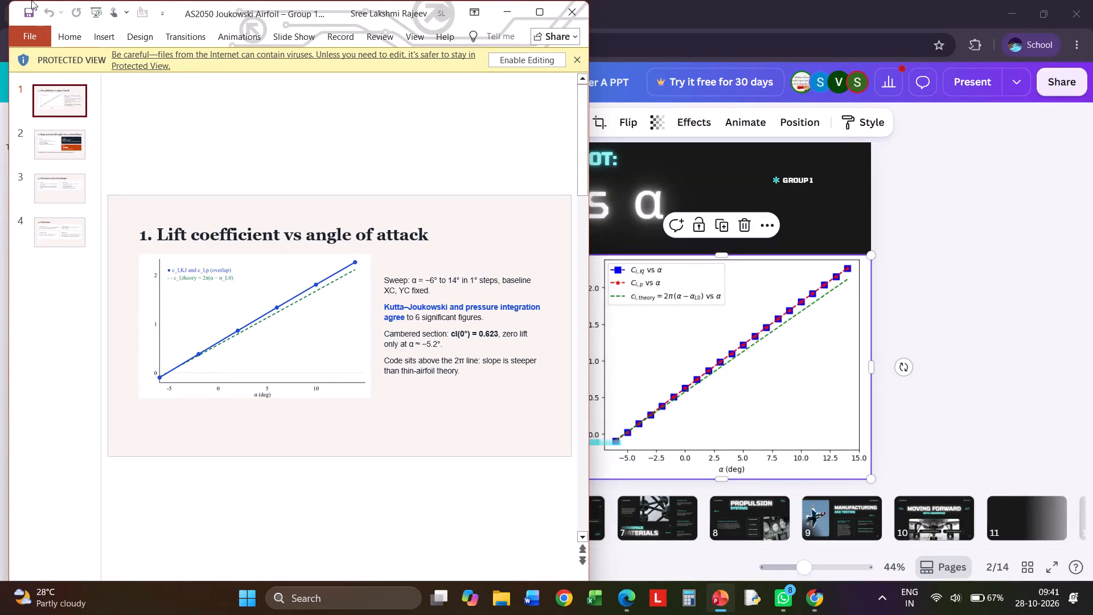
View the reference deck's slide 2 on slope and zero-lift angle, and return to the Canva presentation.
left_click(44, 149)
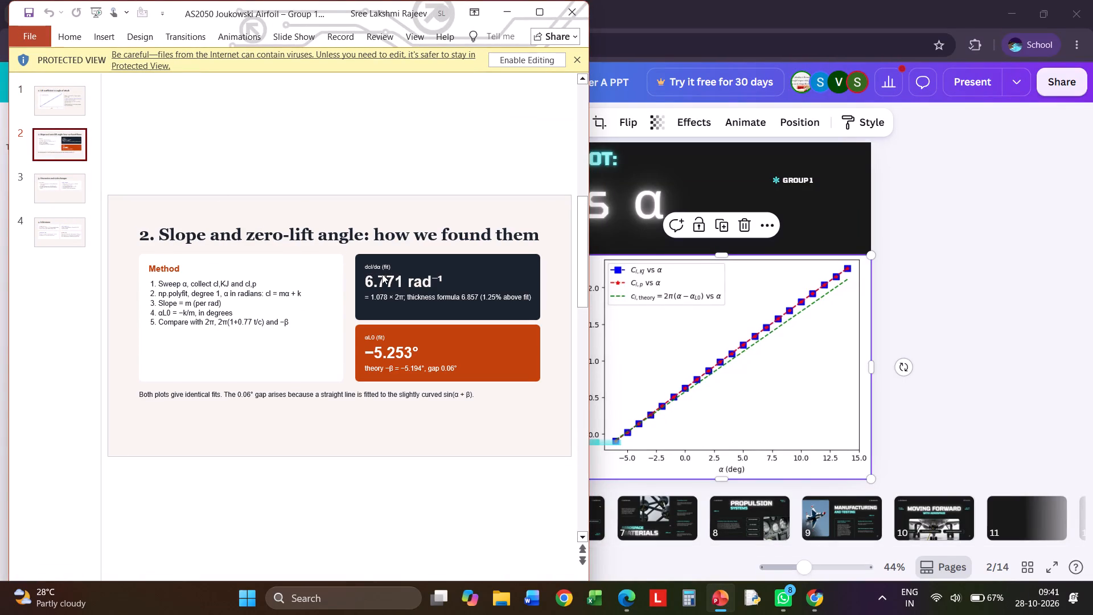
left_click(512, 13)
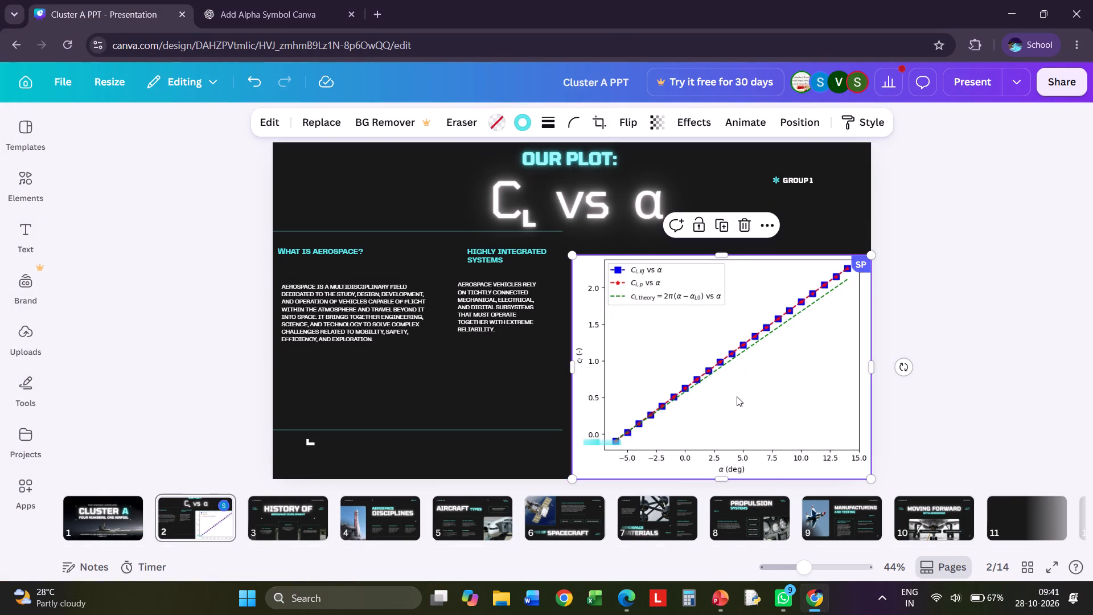
Add a text box to the CL vs α slide and place it below the lower divider line, beside the graph.
left_click(947, 337)
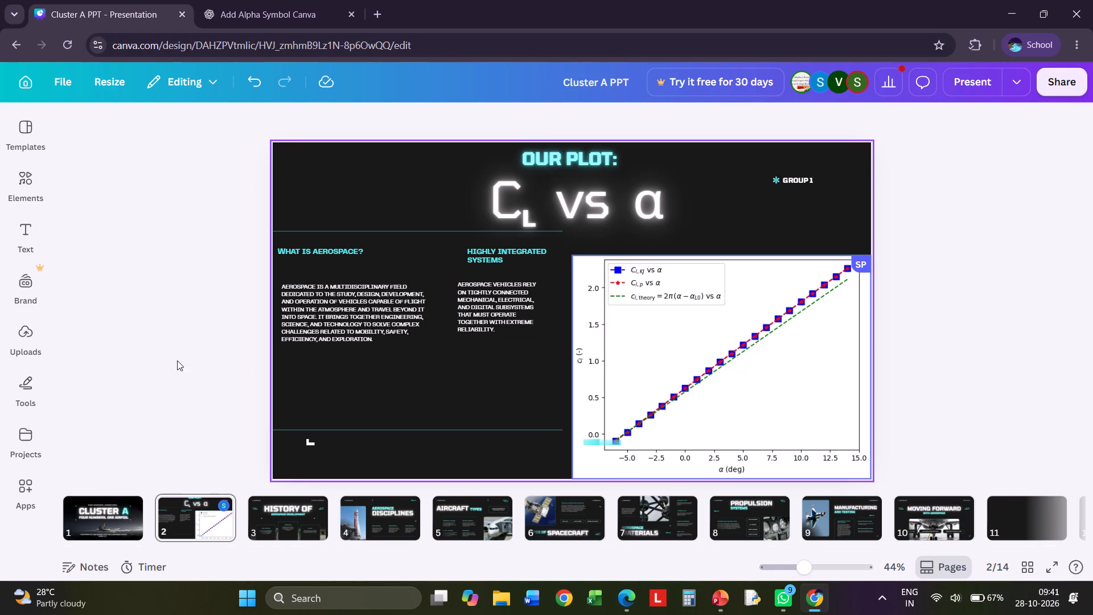
left_click(196, 82)
left_click(196, 82)
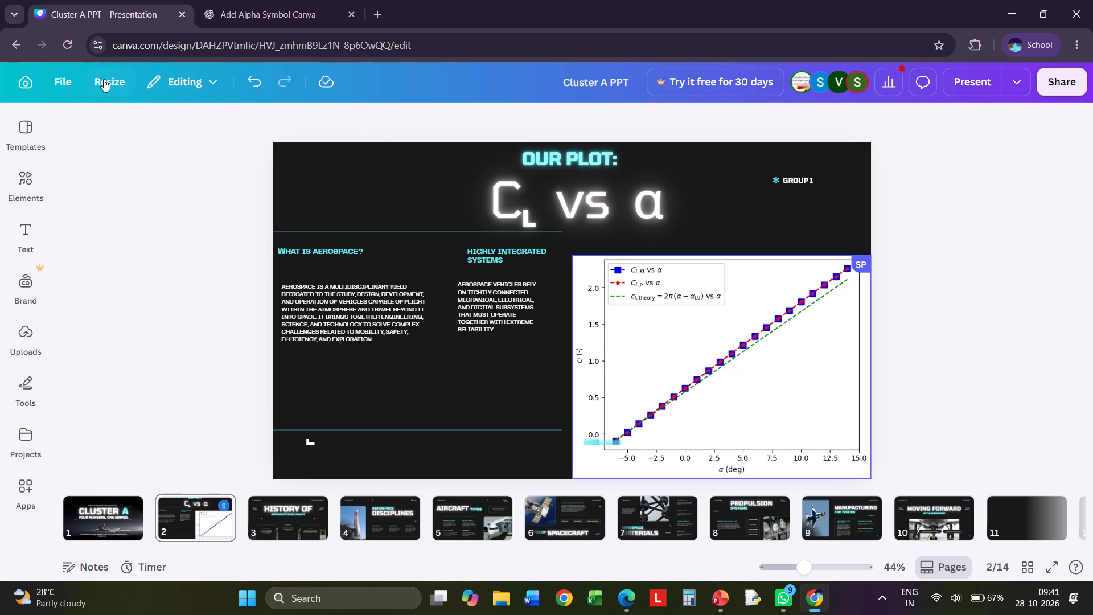
left_click(16, 237)
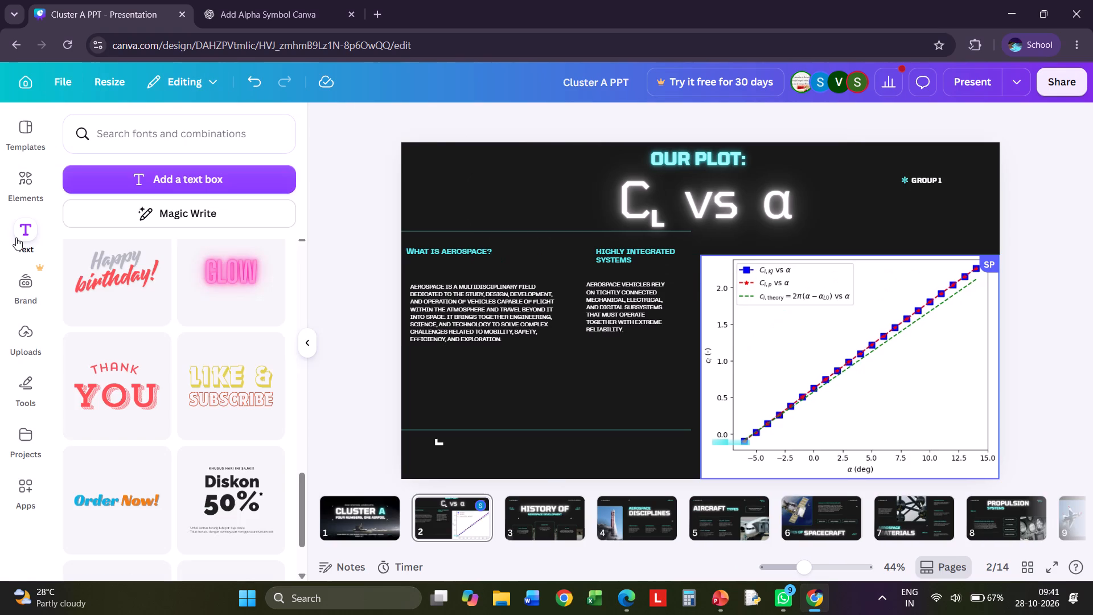
left_click(199, 174)
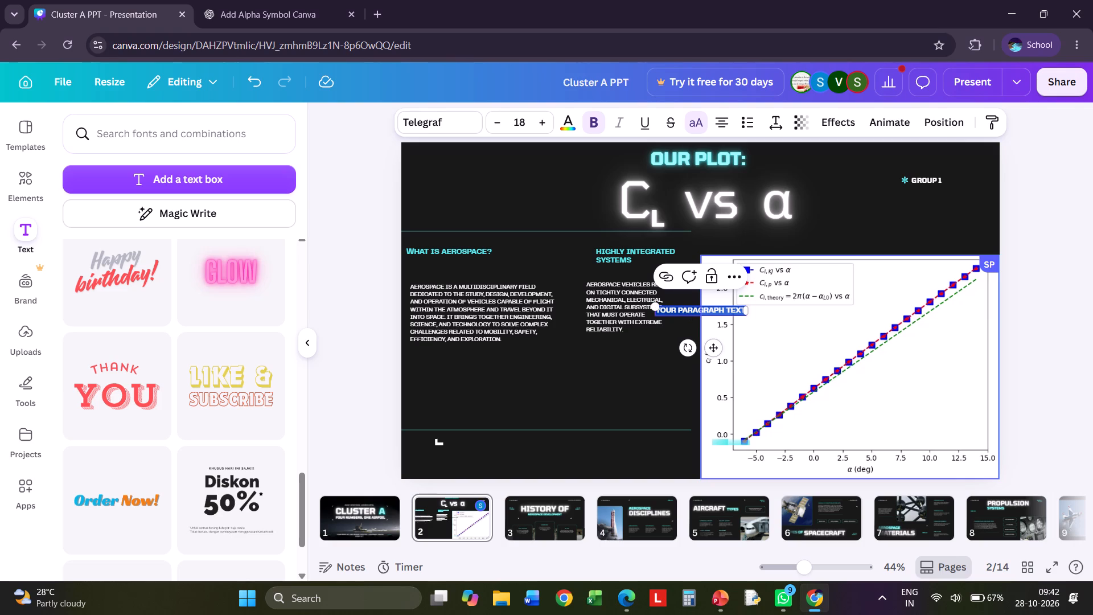
left_click_drag(677, 316, 576, 429)
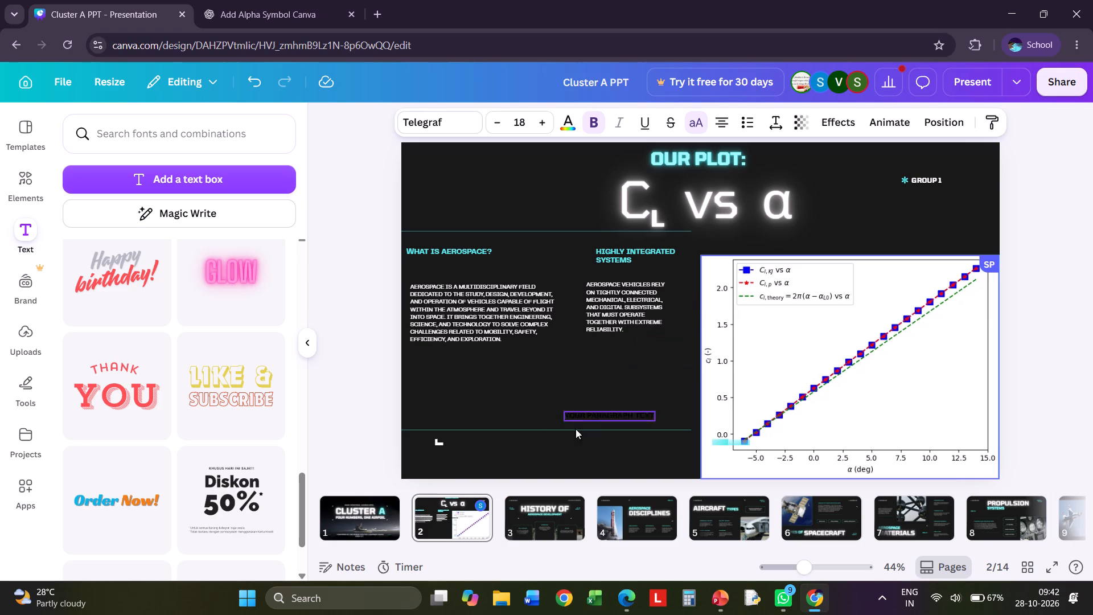
left_click_drag(576, 429, 513, 458)
left_click(552, 448)
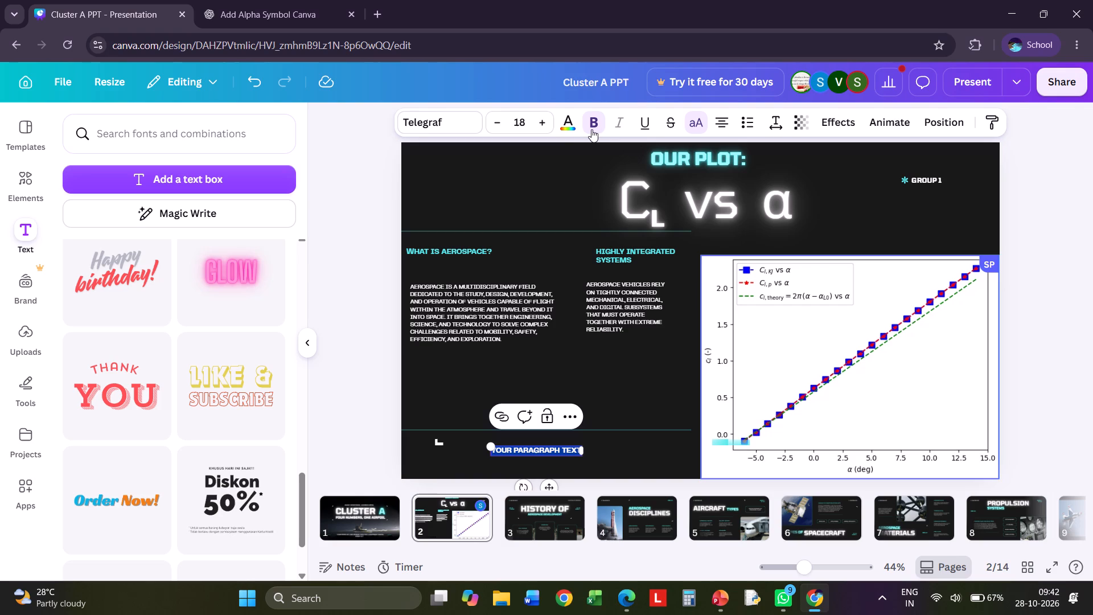
Format the new text box's placeholder text in white, with the Tomorrow font at size 20.
left_click(568, 120)
left_click(177, 220)
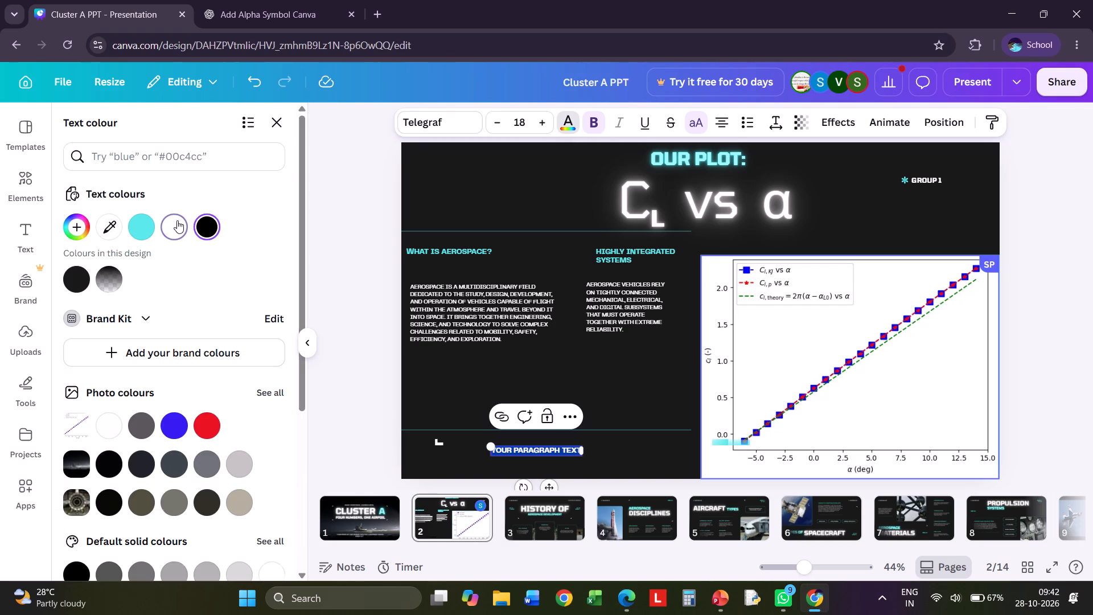
left_click(415, 128)
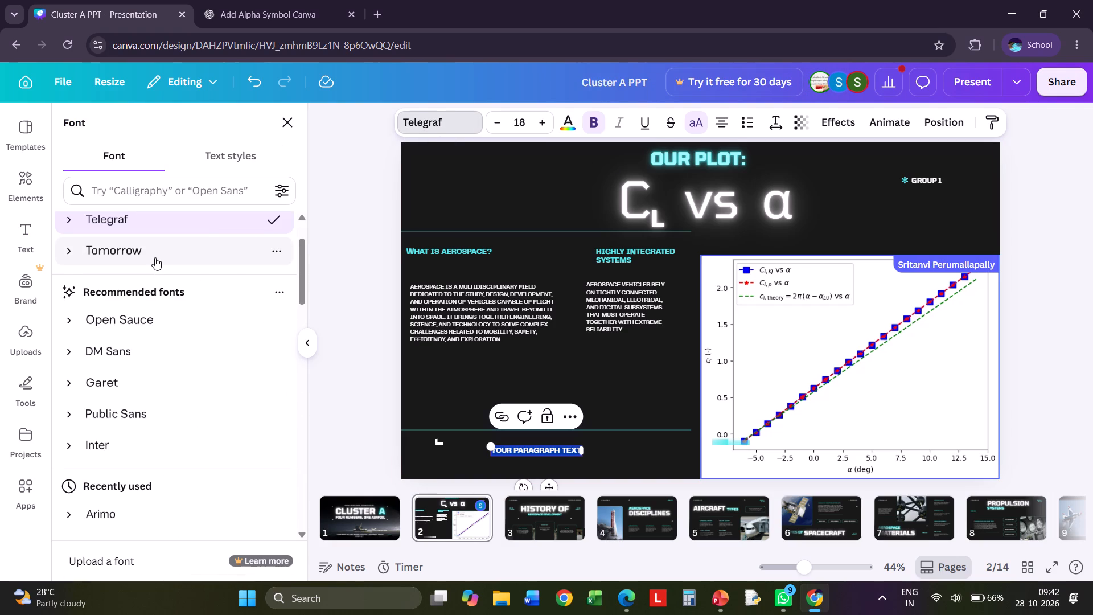
left_click(155, 257)
left_click(358, 265)
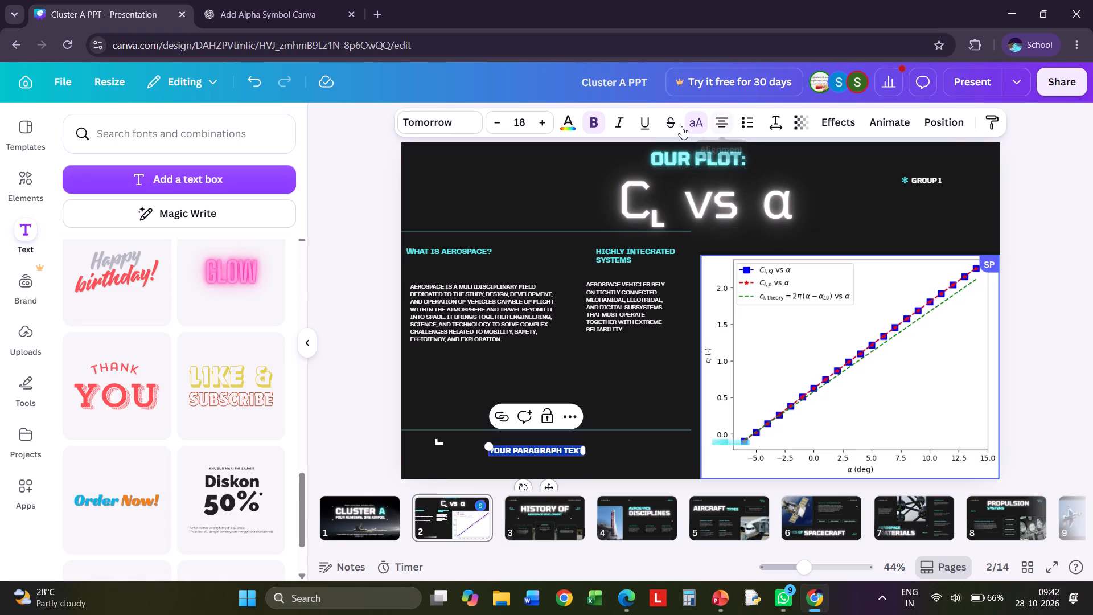
double_click(541, 115)
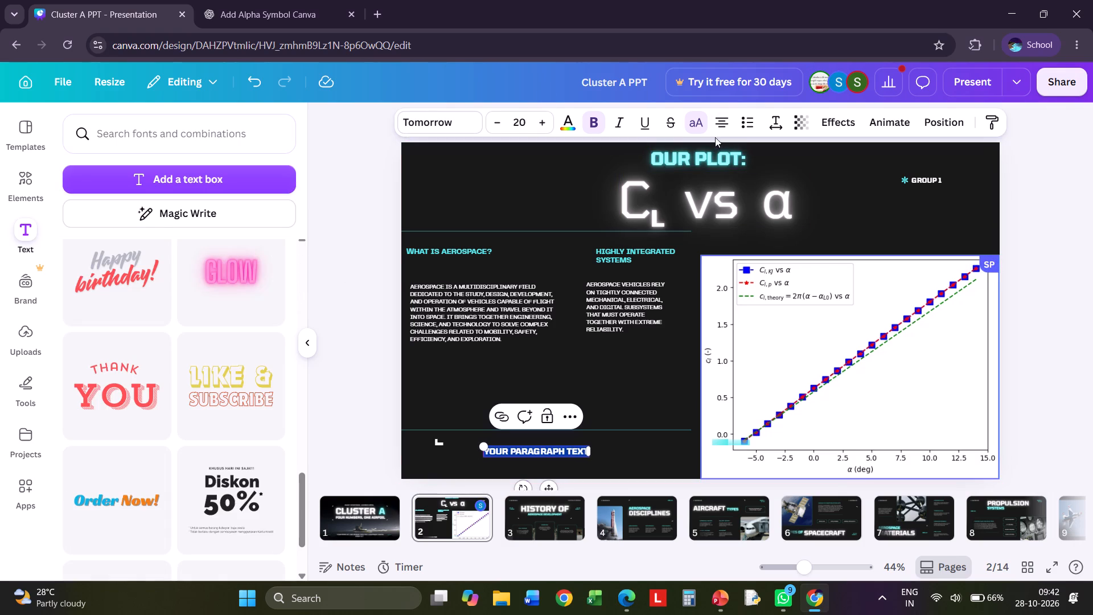
Widen the new text box, replace its placeholder text with "RESULTS:" and start a second line under it.
left_click(564, 449)
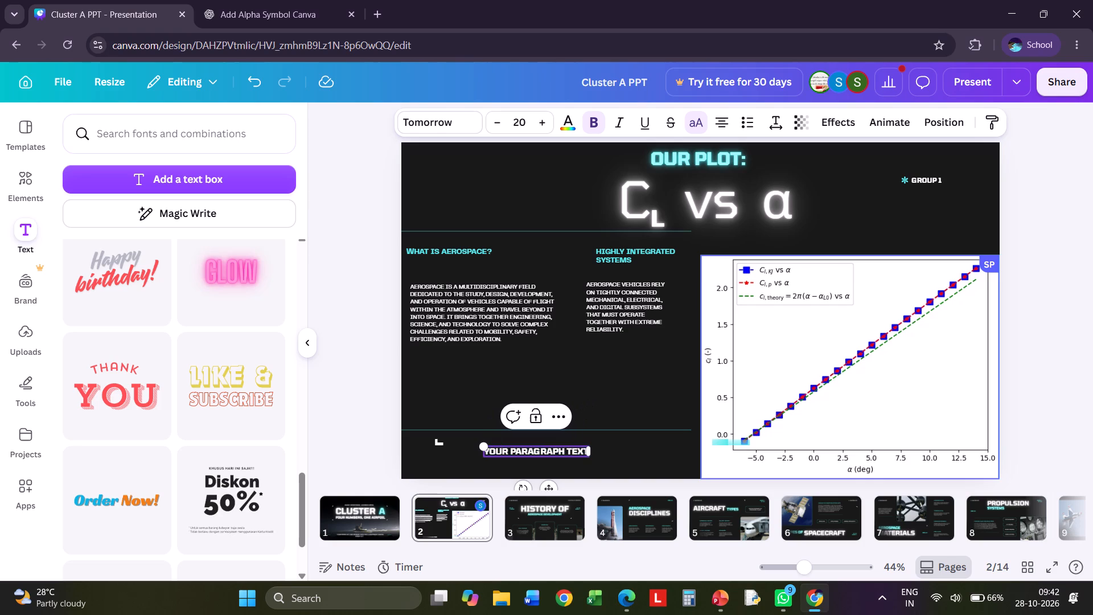
left_click_drag(584, 450, 491, 453)
key("BackSpace")
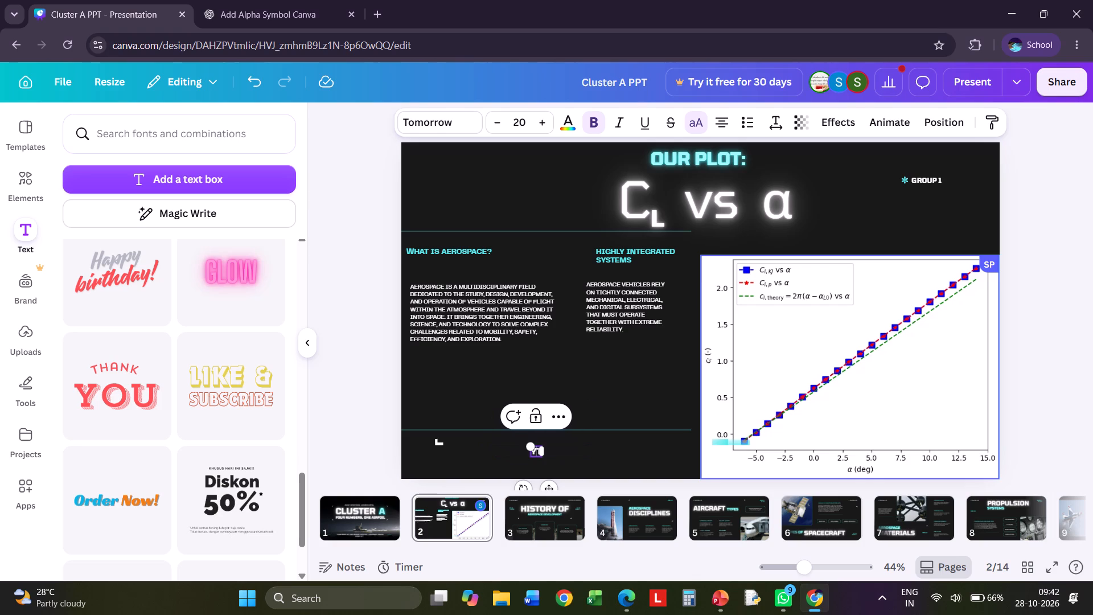
left_click_drag(541, 452, 668, 452)
left_click(619, 454)
key("BackSpace")
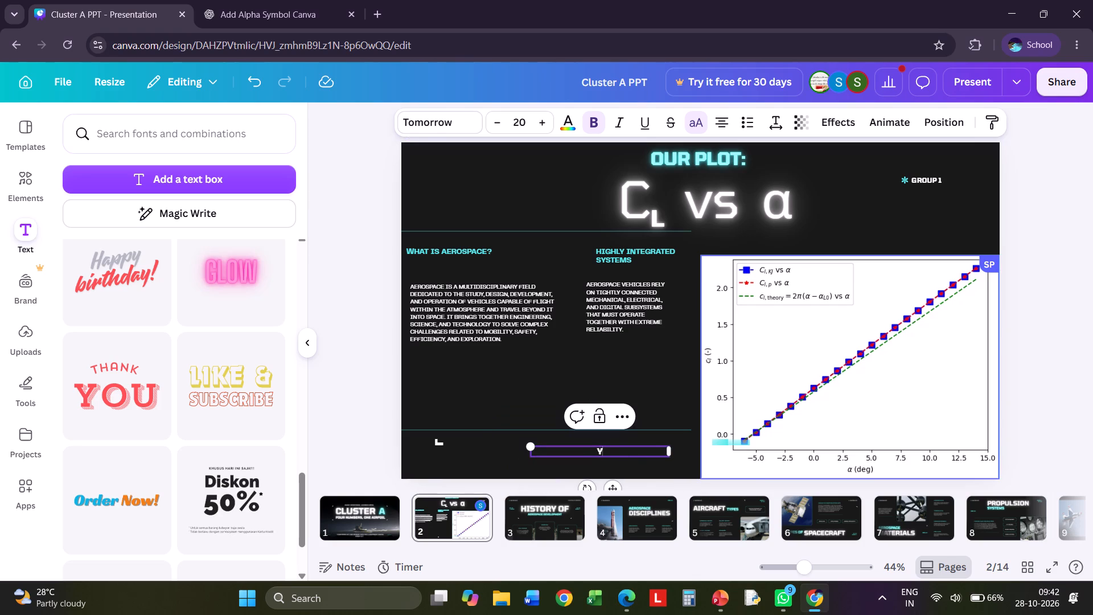
key("BackSpace")
type("RESI")
key("BackSpace")
type("ULTS")
key("shift+colon")
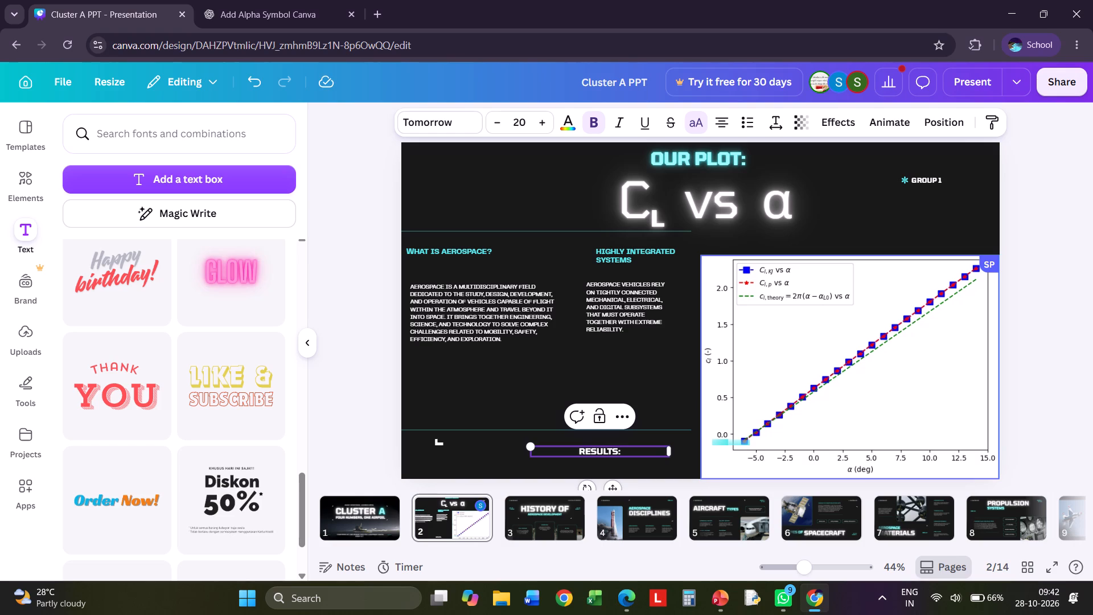
key("shift+Return")
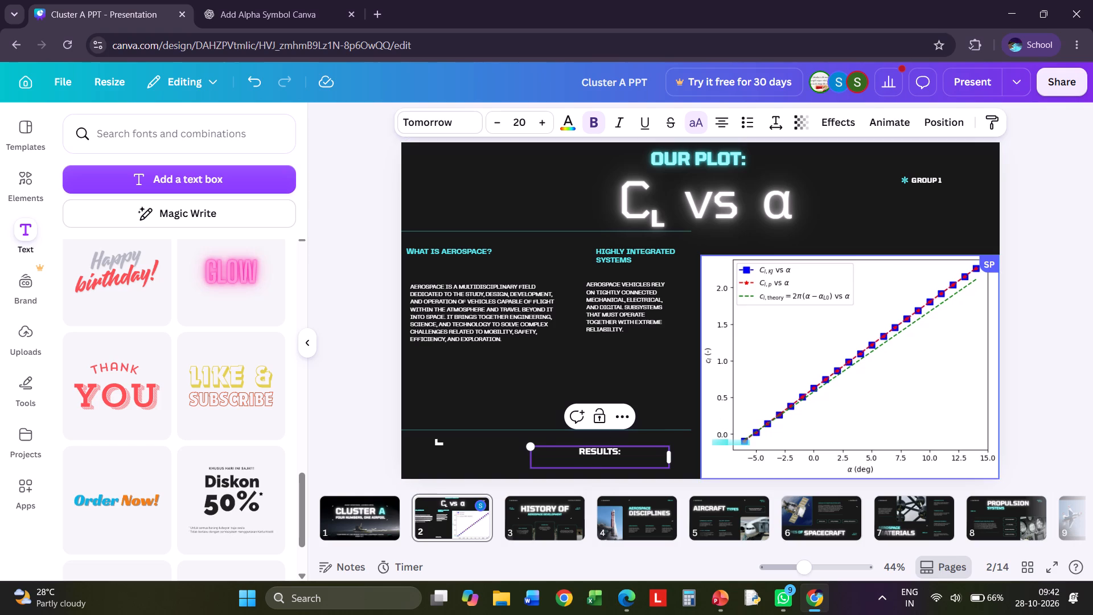
Scale up the "RESULTS:" text box toward the small white corner mark, to a font size of about 30.3.
left_click_drag(533, 445, 530, 434)
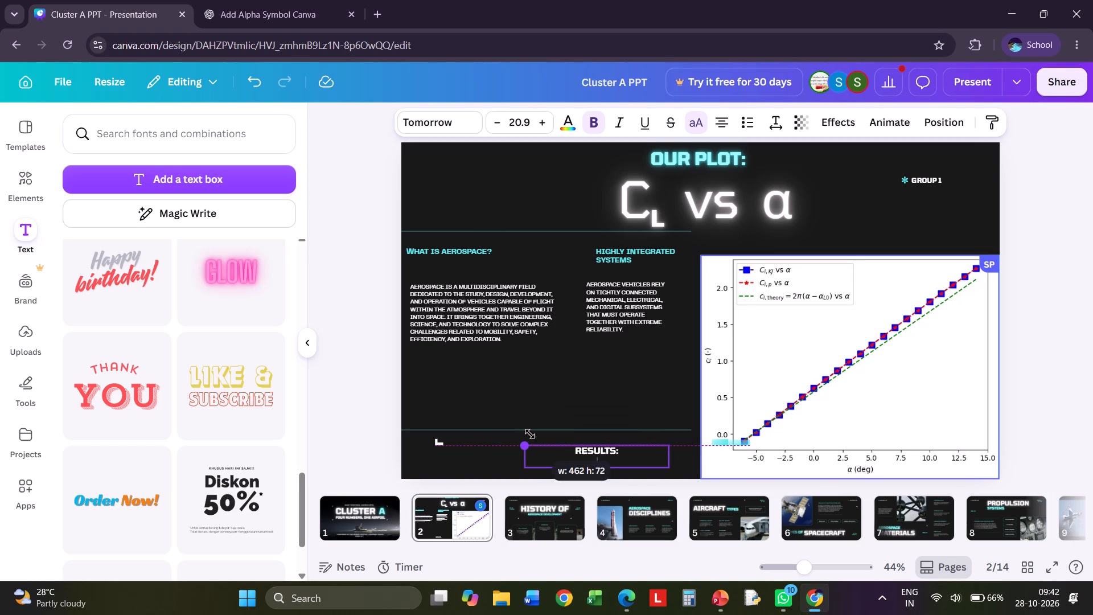
left_click_drag(530, 434, 529, 426)
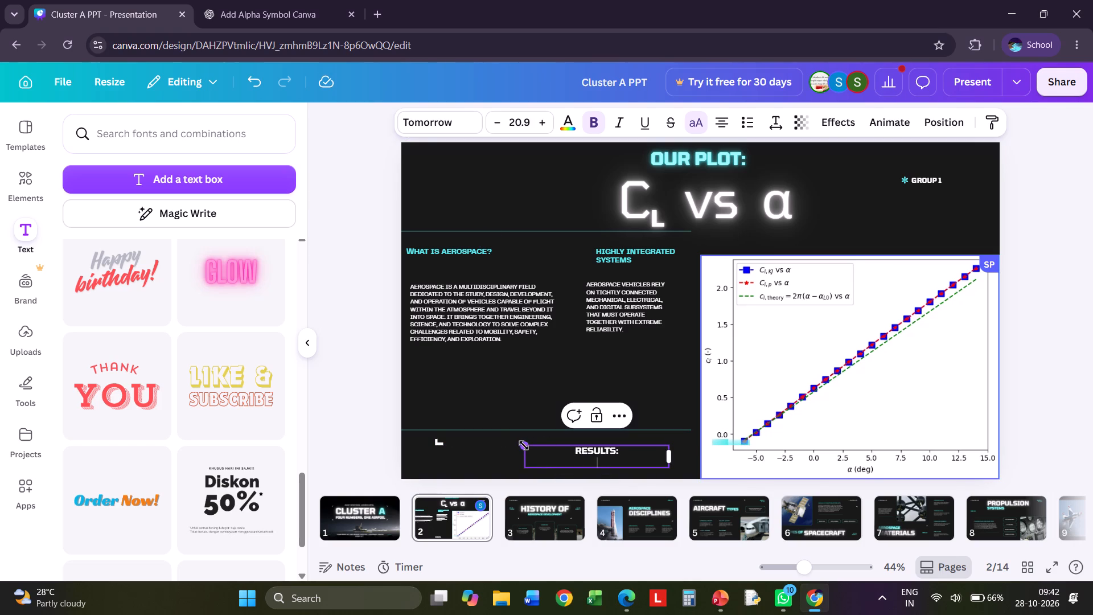
left_click_drag(524, 445, 471, 436)
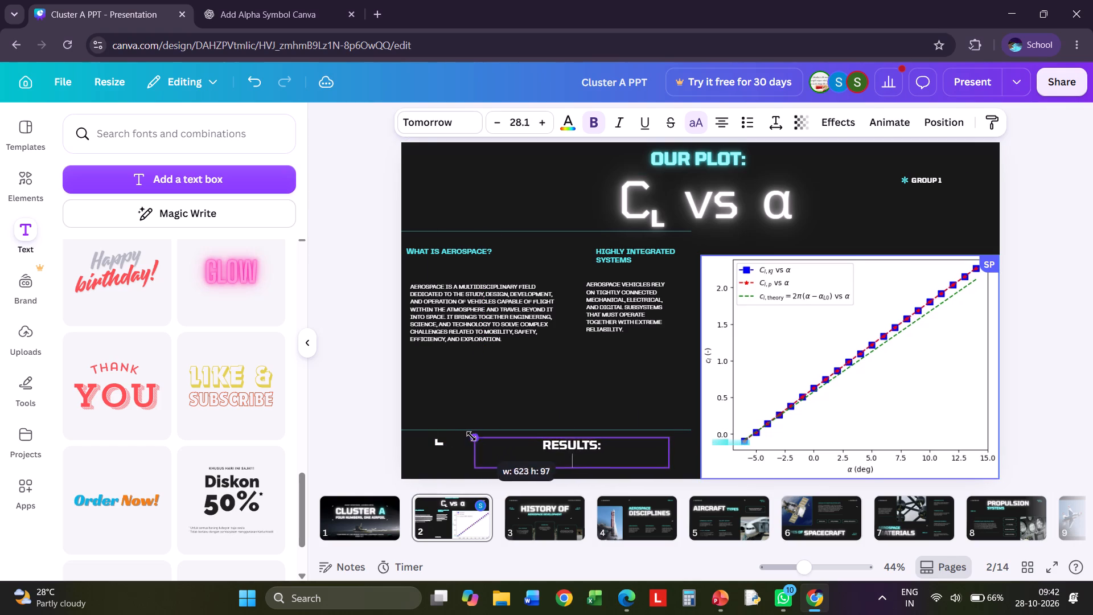
left_click_drag(471, 436, 459, 437)
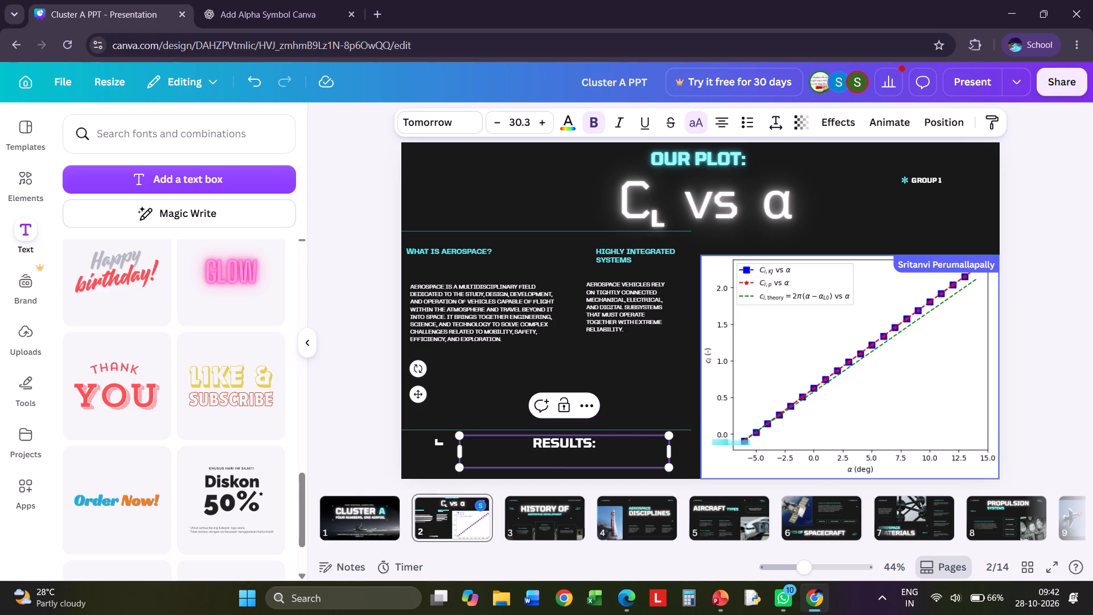
Switch to the PowerPoint reference deck and check how slide 2 labels and reports the fitted lift slope dcl/dα.
left_click(558, 436)
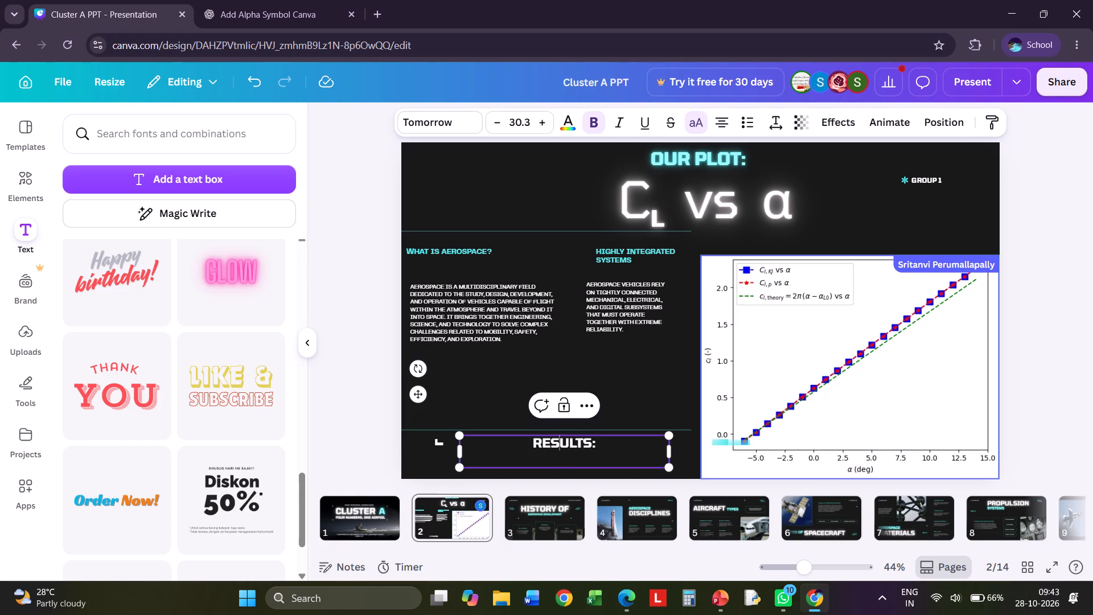
left_click(550, 458)
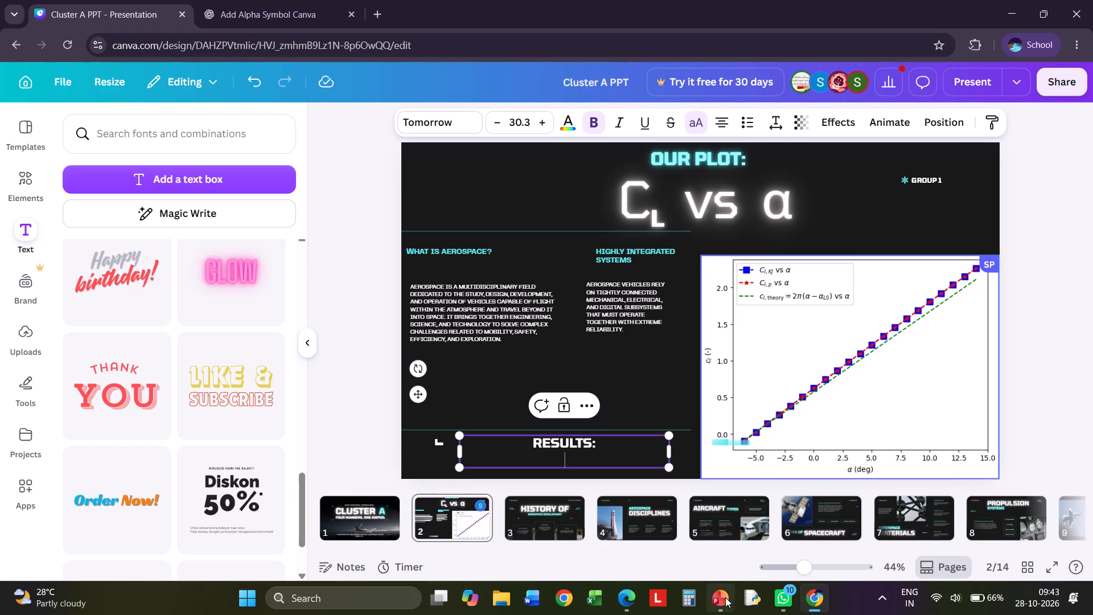
left_click(721, 598)
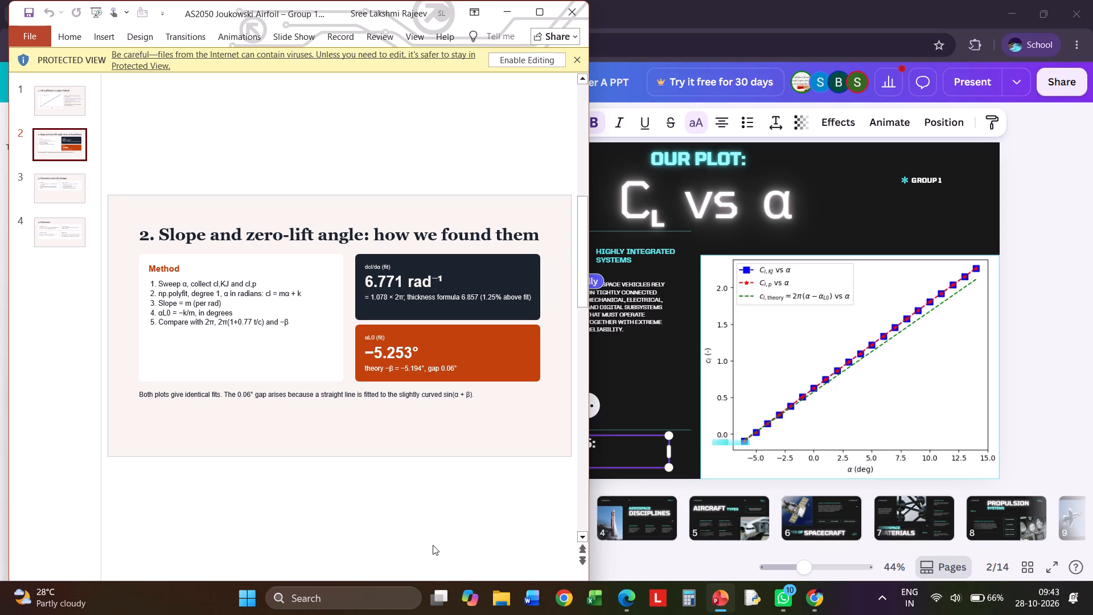
left_click(445, 281)
left_click_drag(365, 266, 392, 269)
left_click(289, 287)
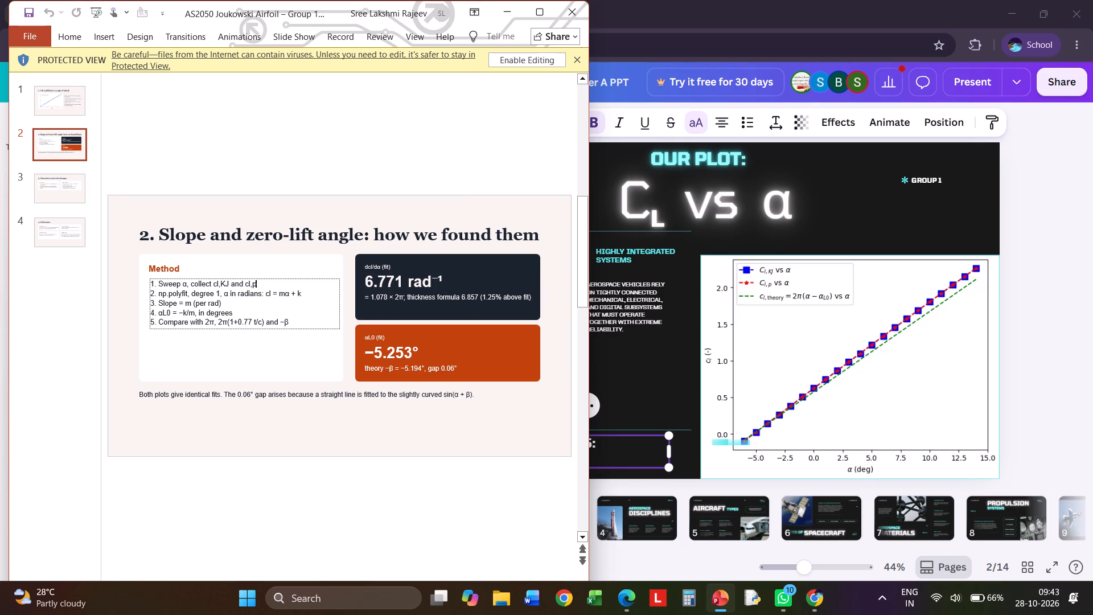
left_click(507, 13)
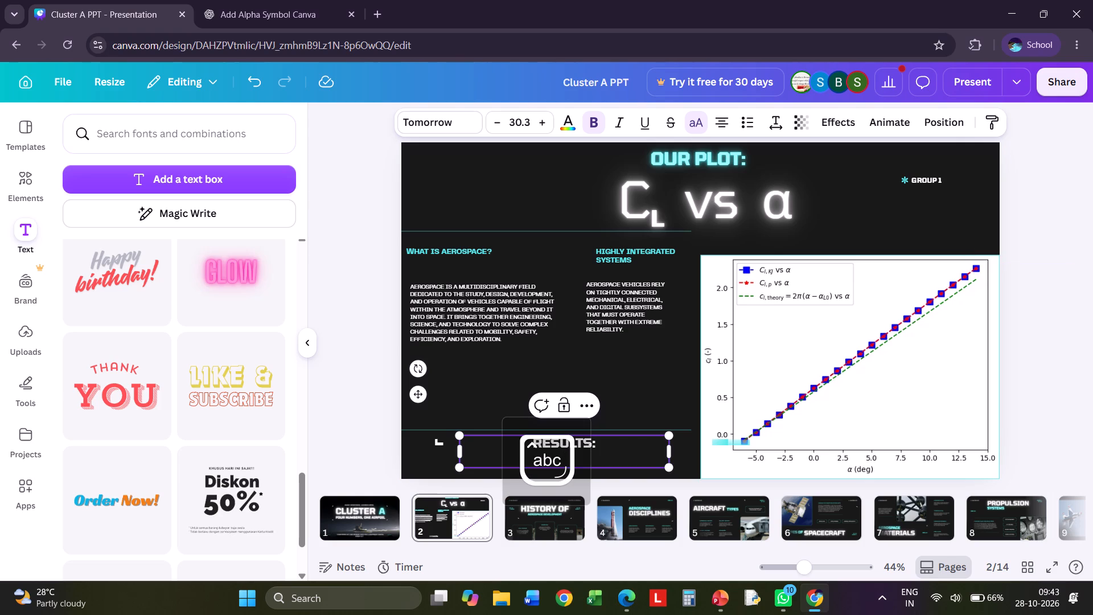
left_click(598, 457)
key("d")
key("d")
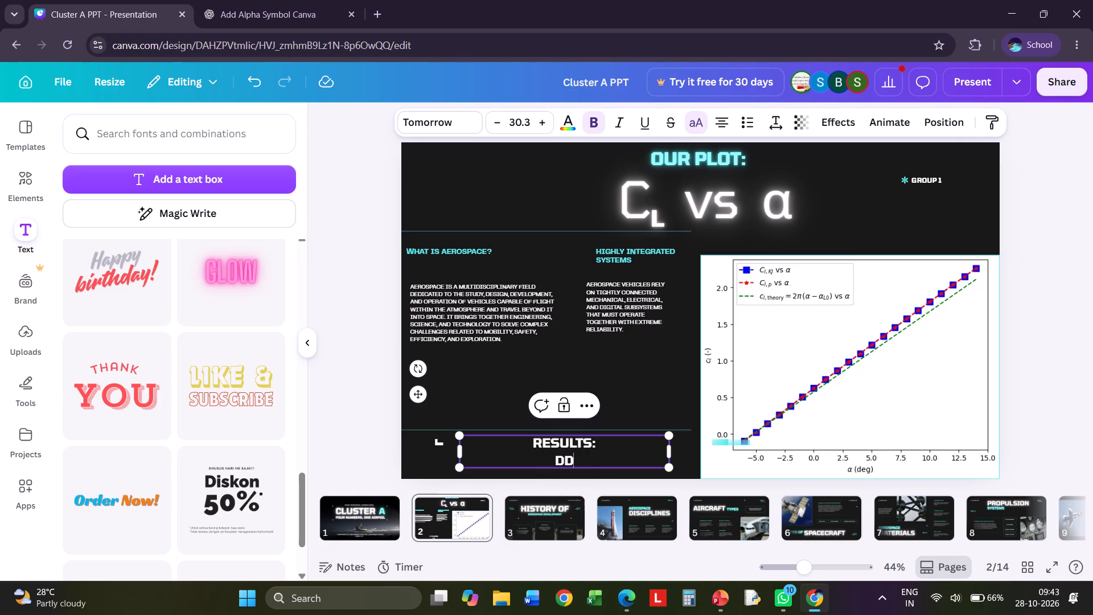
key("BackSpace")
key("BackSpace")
left_click(688, 122)
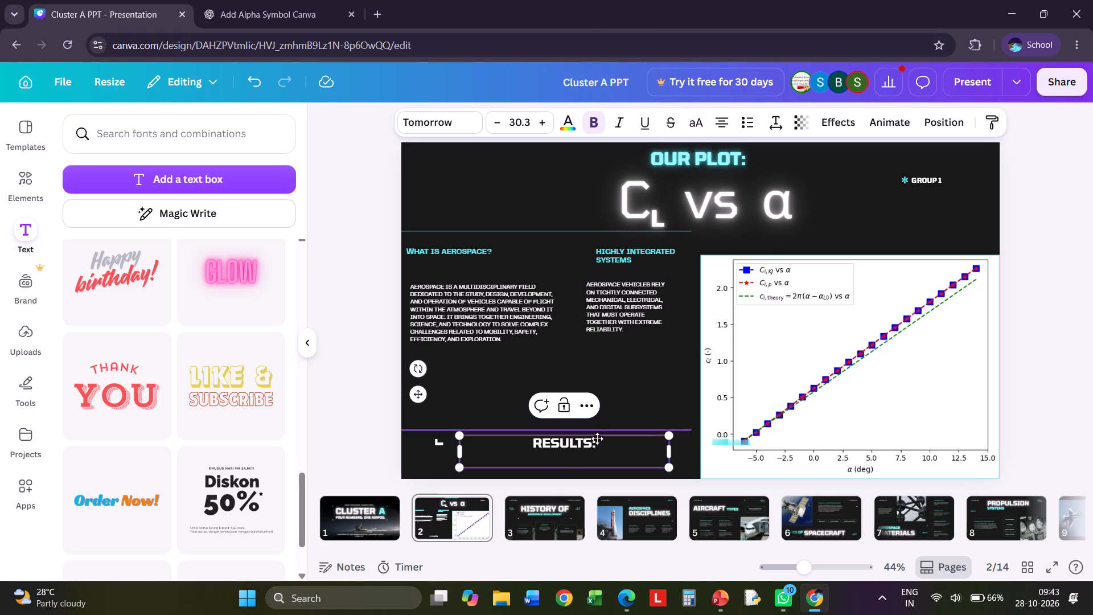
key("d")
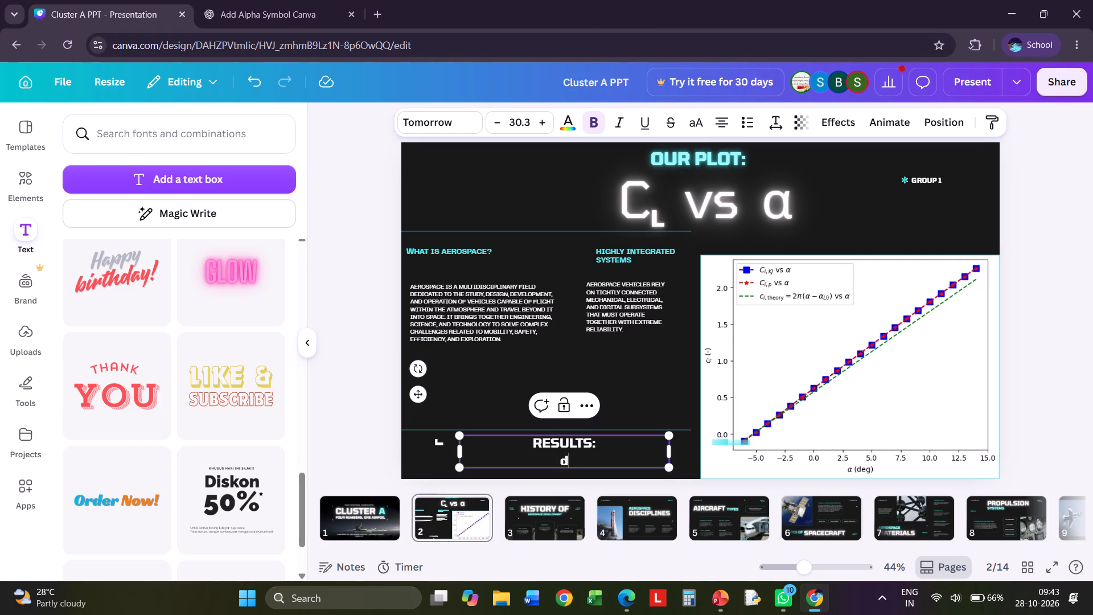
key("c")
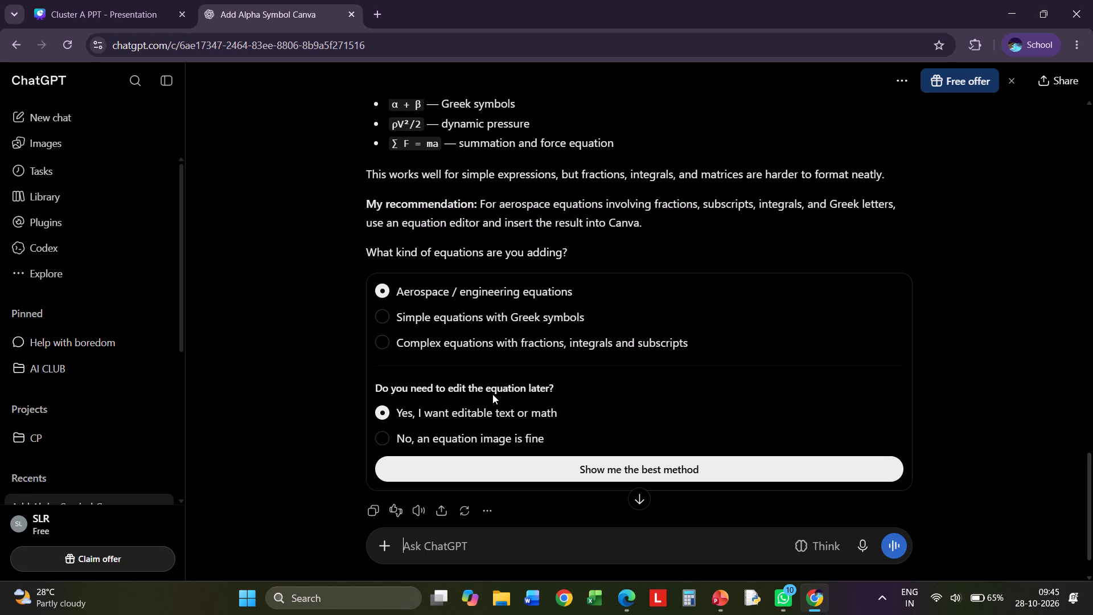
Switch back to the Cluster A PPT in Canva, find the LaTeX Math app and bring up its details.
left_click(92, 0)
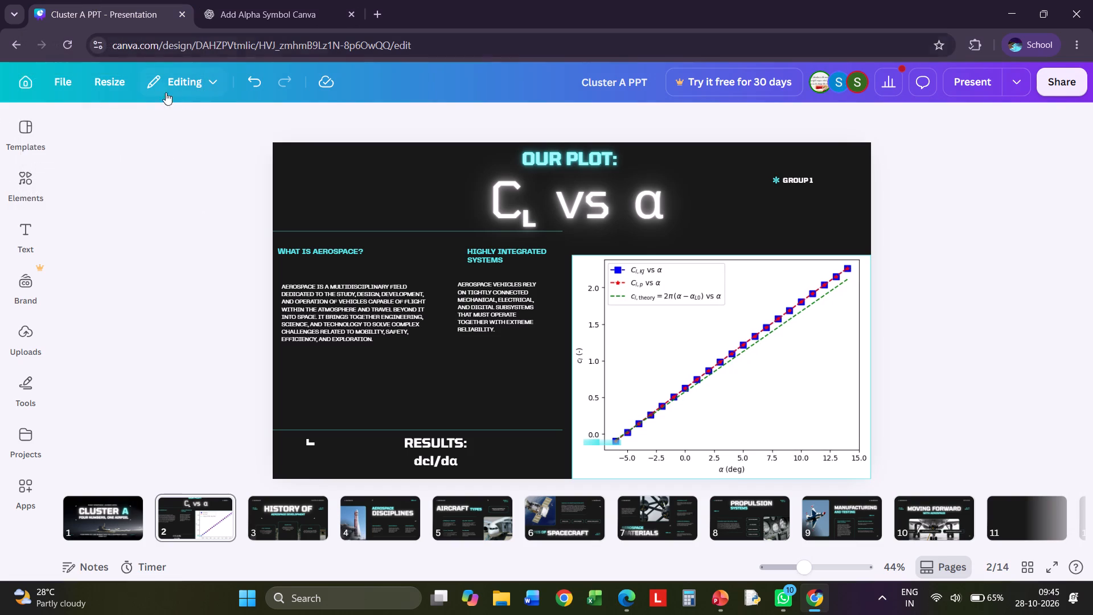
left_click(467, 459)
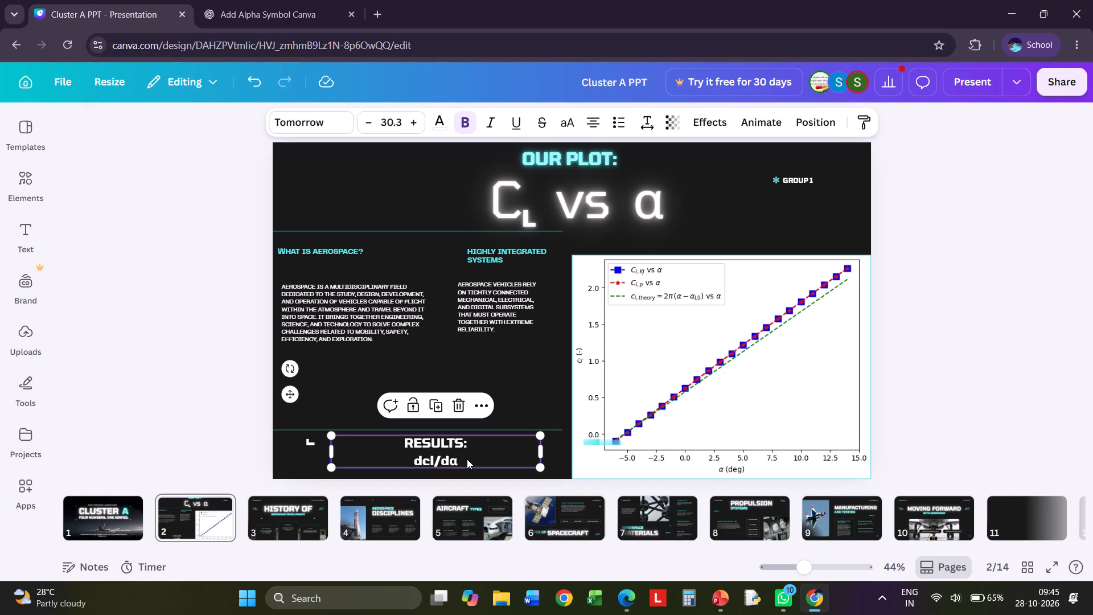
left_click(456, 459)
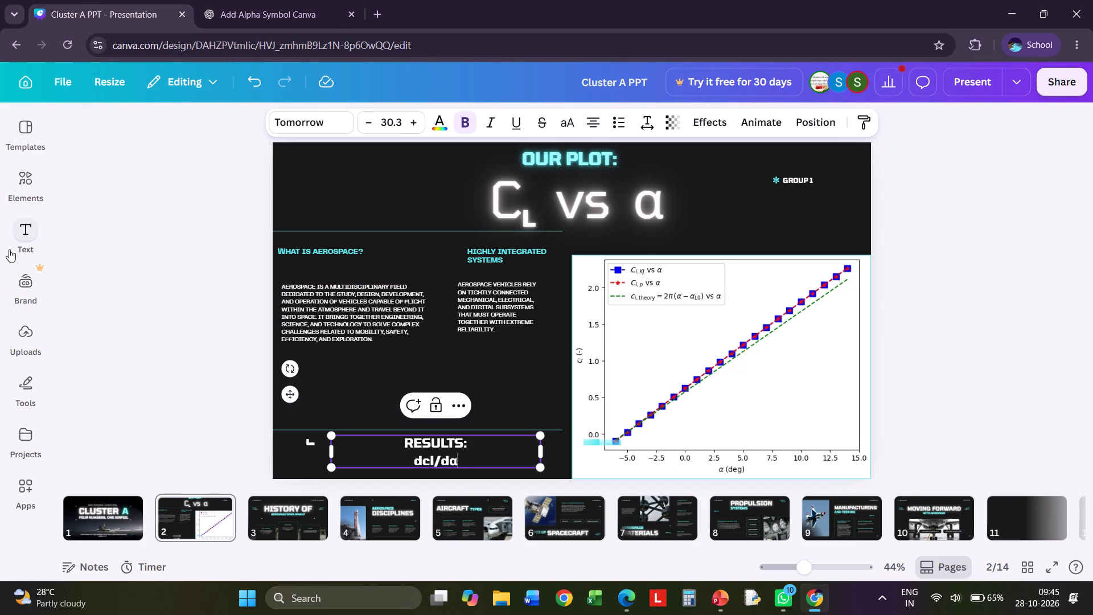
left_click(23, 493)
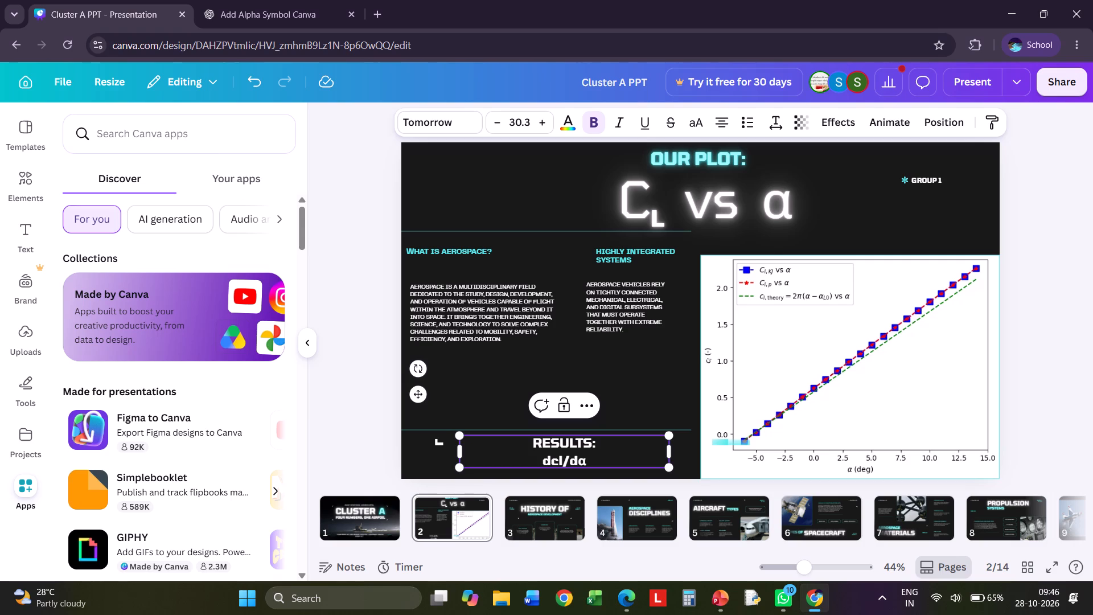
left_click(202, 140)
type("lst")
key("BackSpace")
key("BackSpace")
type("ate")
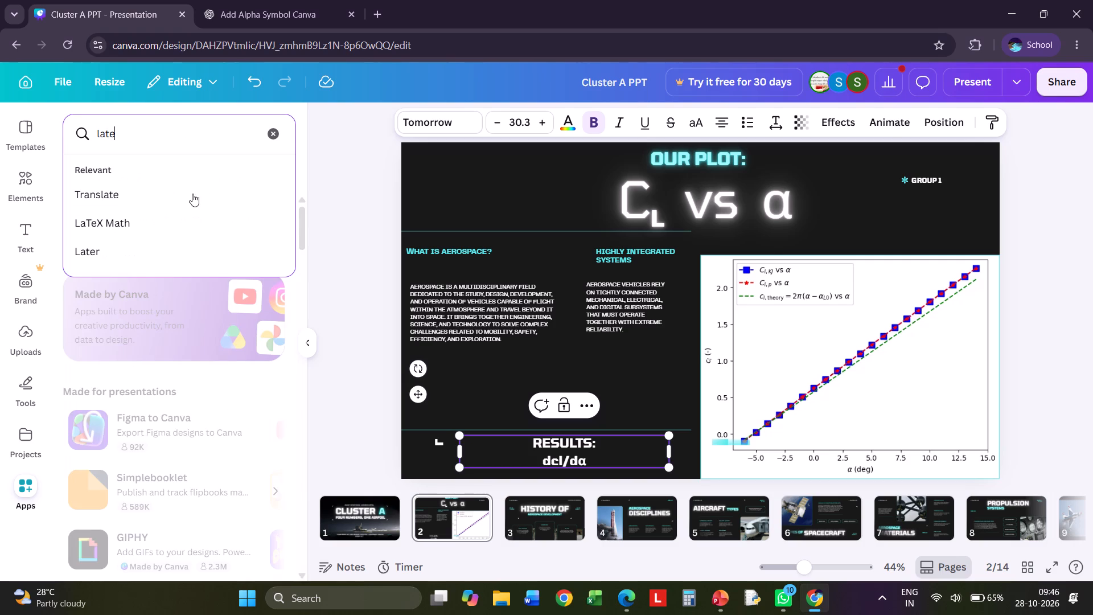
left_click(137, 217)
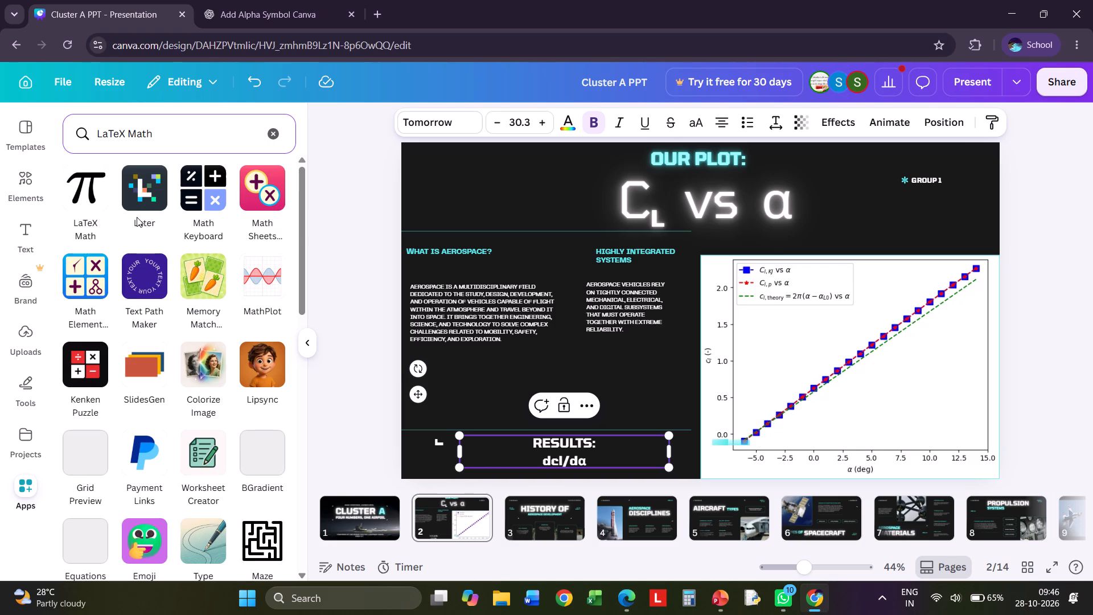
left_click(89, 217)
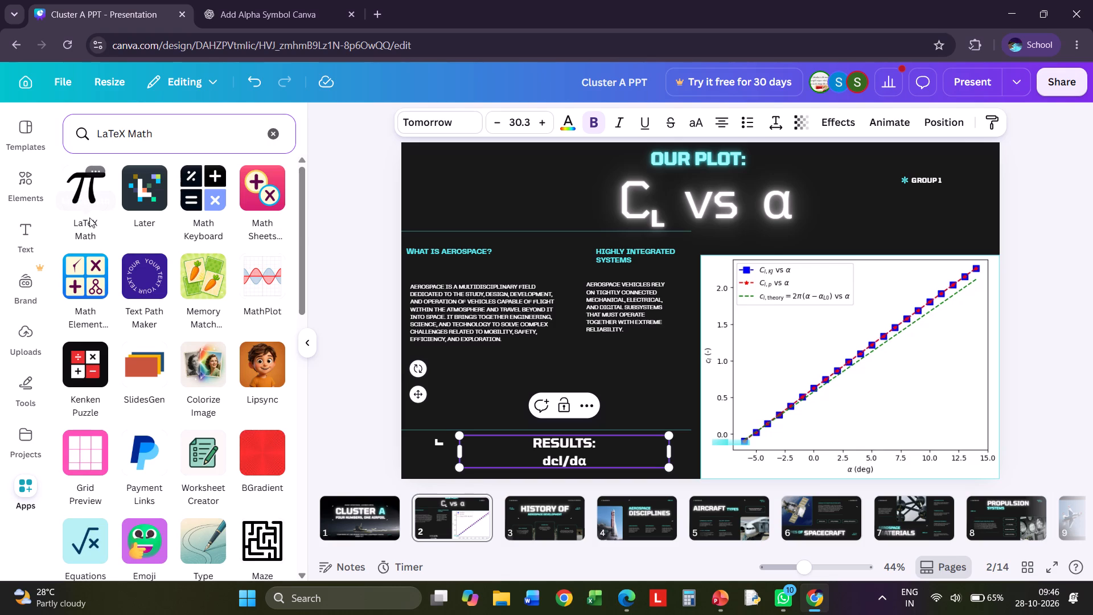
left_click(95, 172)
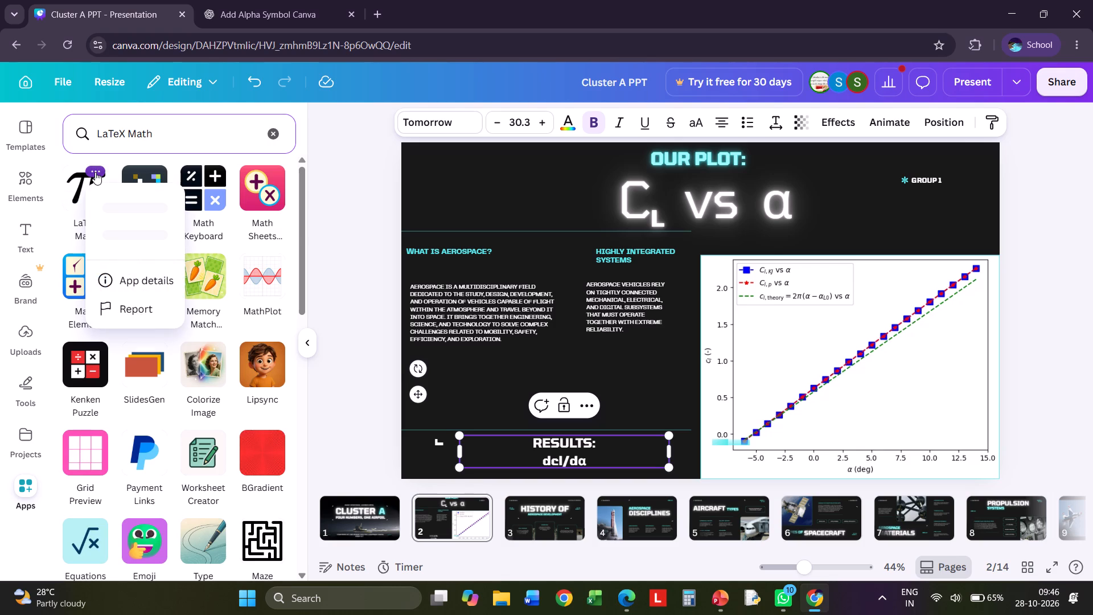
left_click(64, 183)
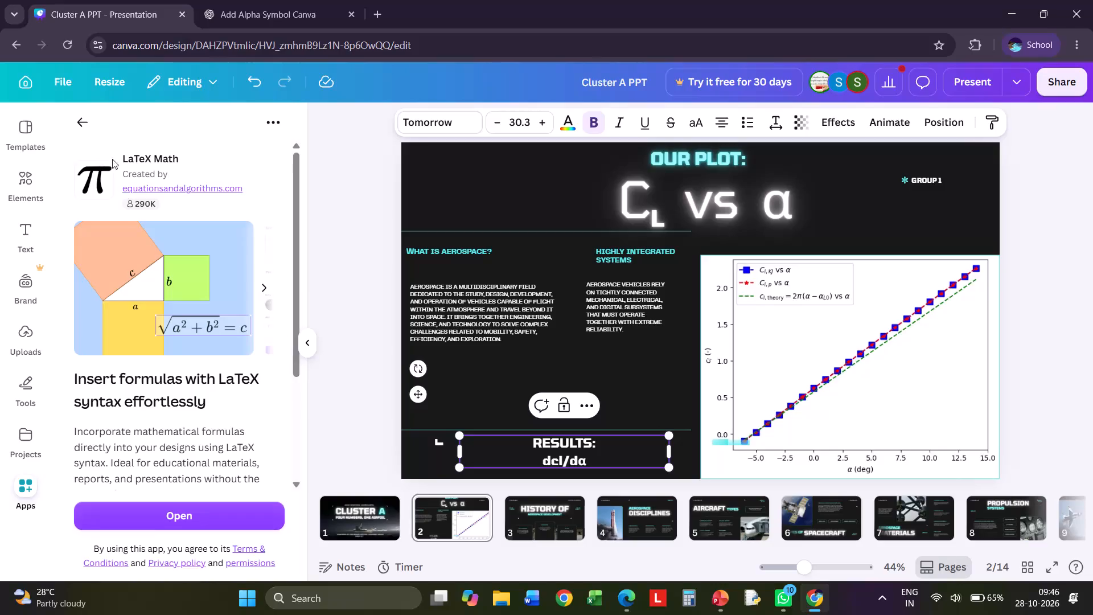
left_click(81, 125)
left_click_drag(156, 127, 126, 138)
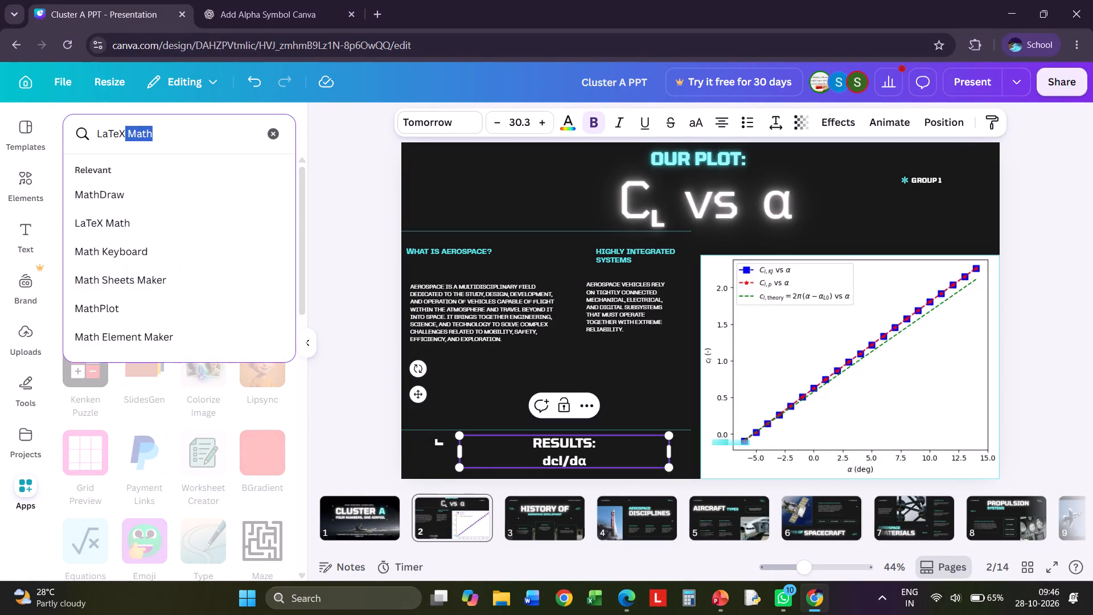
key("BackSpace")
key("Return")
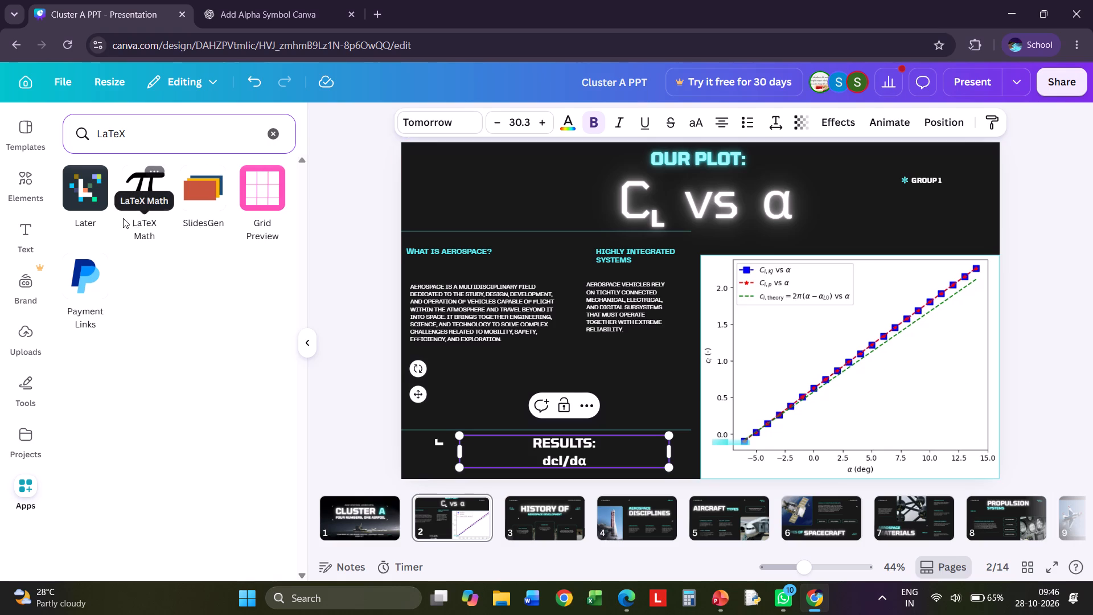
left_click(161, 207)
scroll(212, 331, "down", 2)
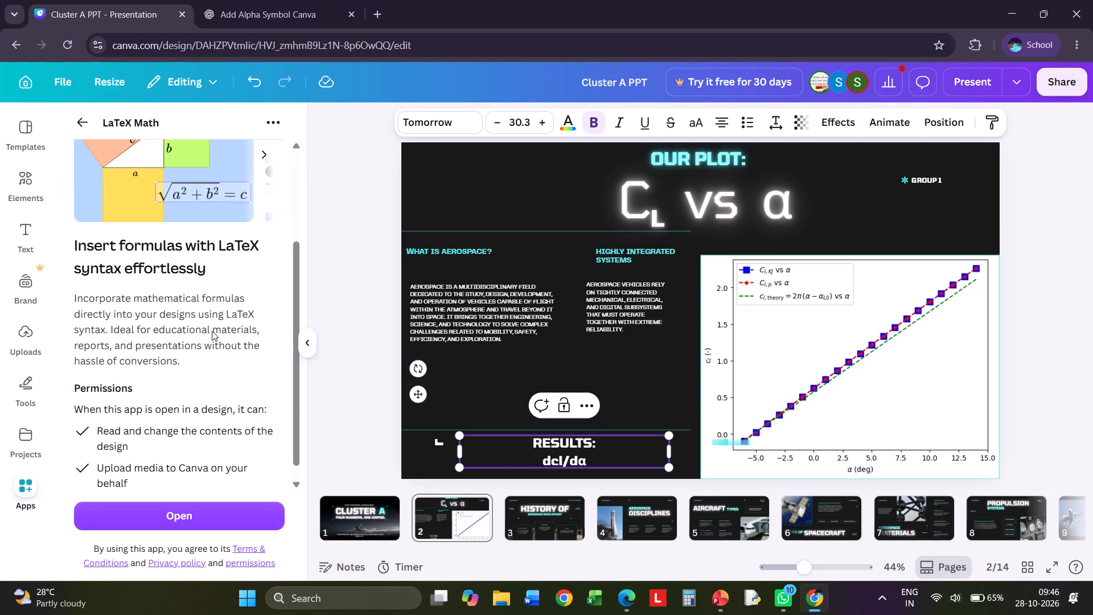
scroll(212, 331, "down", 2)
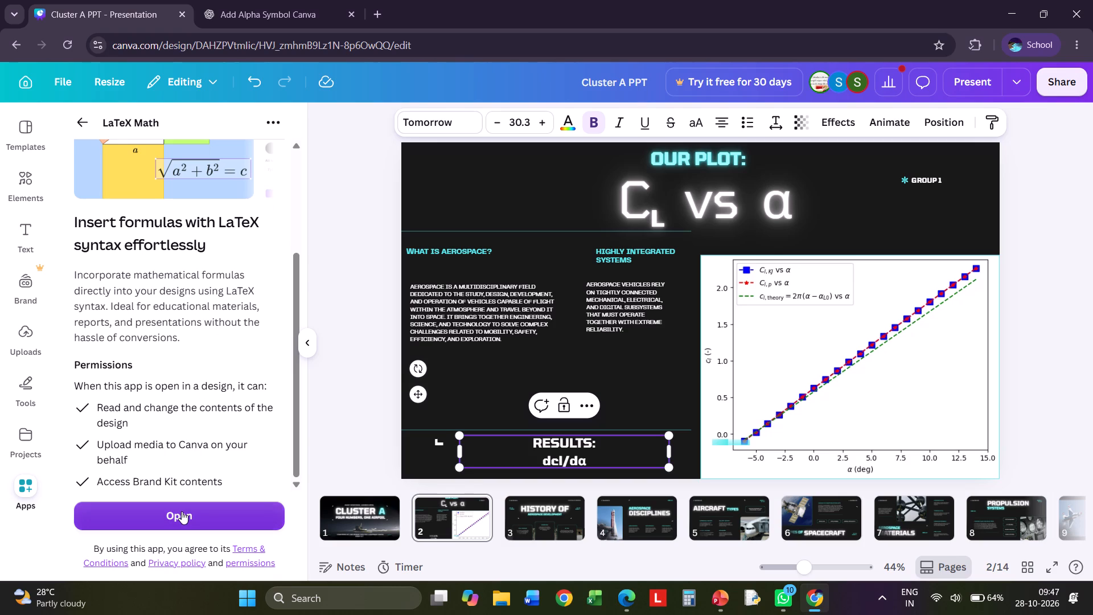
left_click(182, 511)
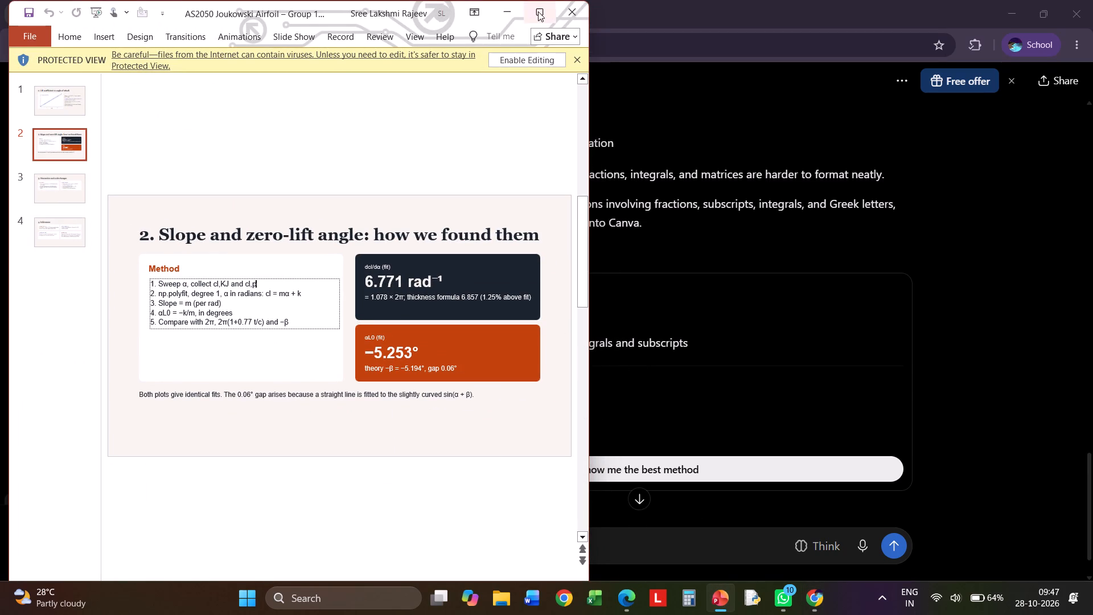
Put the Joukowski airfoil PowerPoint file away and return to the Cluster A PPT design in Canva.
left_click(507, 11)
left_click(83, 0)
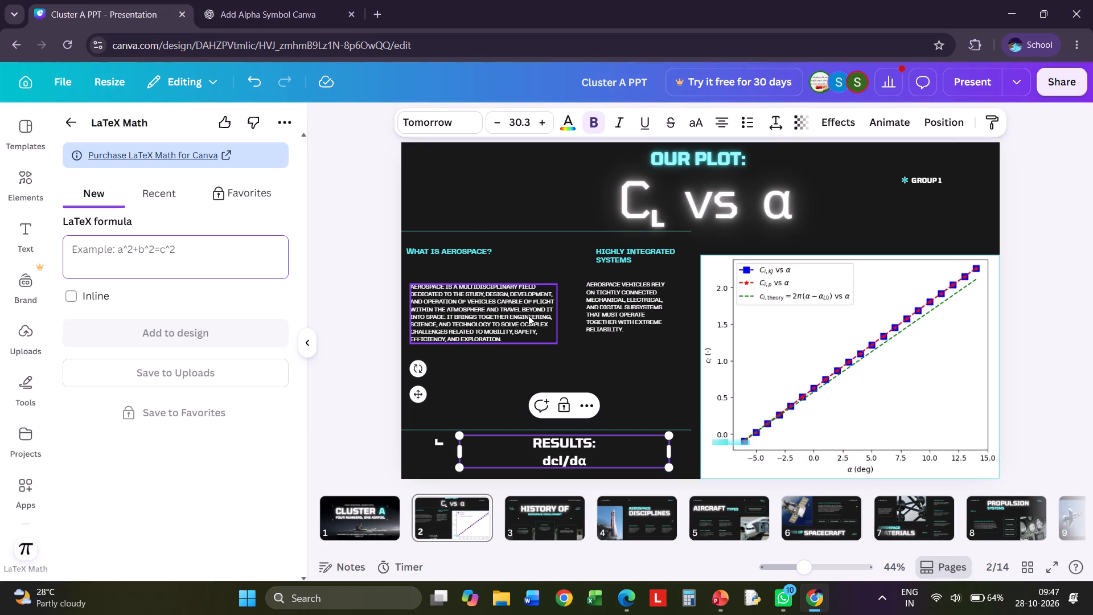